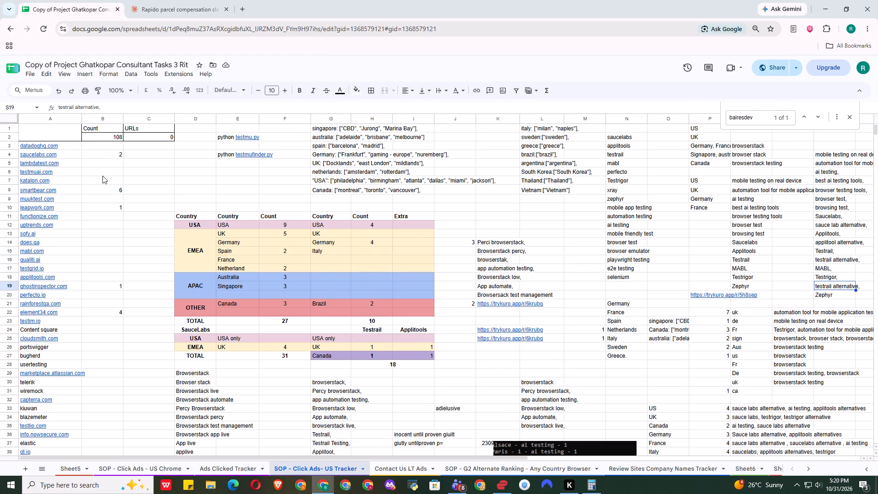
# Enter a count of 38 for testmuai.com in the US Tracker sheet.
pyautogui.click(102, 176)
pyautogui.write('38')
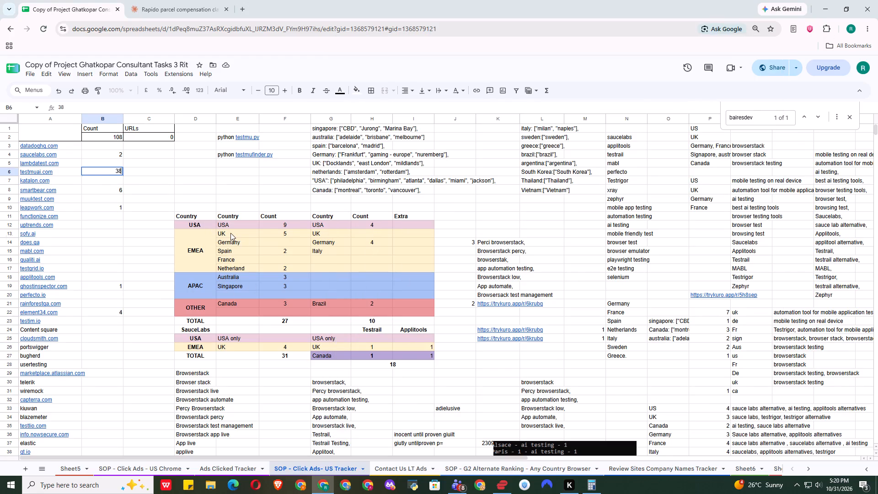
pyautogui.click(230, 233)
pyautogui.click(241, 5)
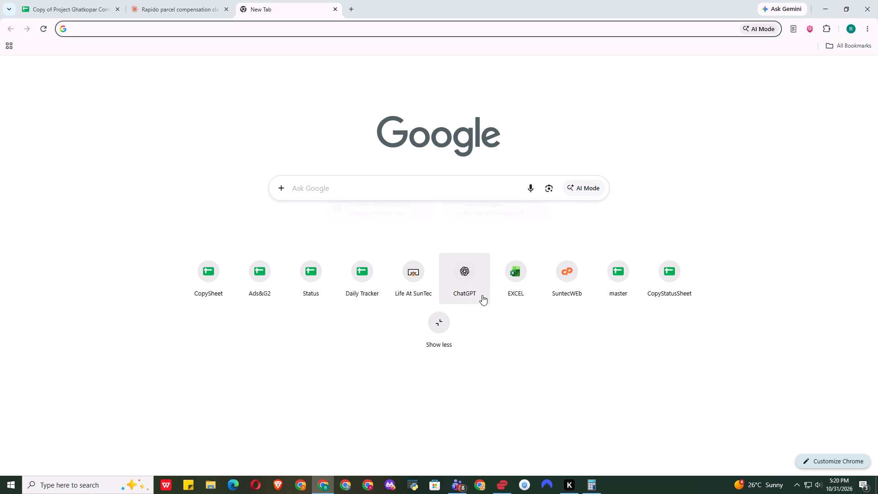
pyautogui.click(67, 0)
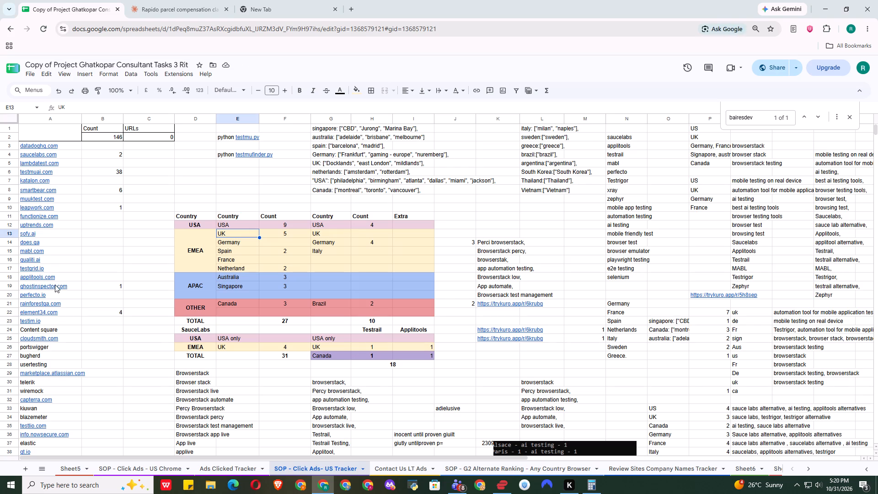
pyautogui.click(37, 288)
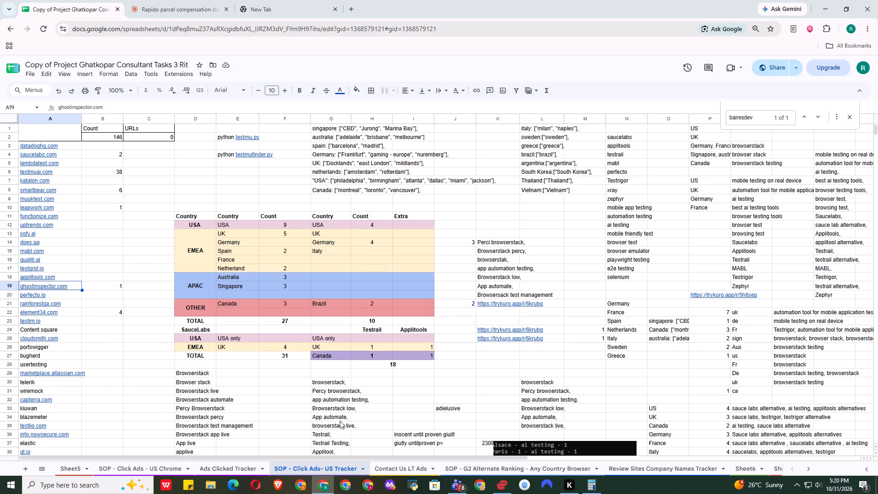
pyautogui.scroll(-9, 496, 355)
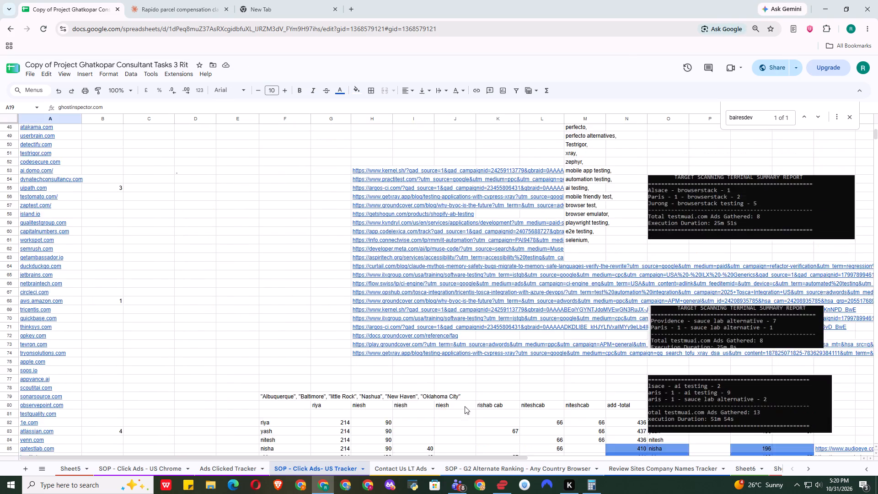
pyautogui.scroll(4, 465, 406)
# Switch to ExpressVPN to check the VPN connection and its selected location.
pyautogui.click(504, 483)
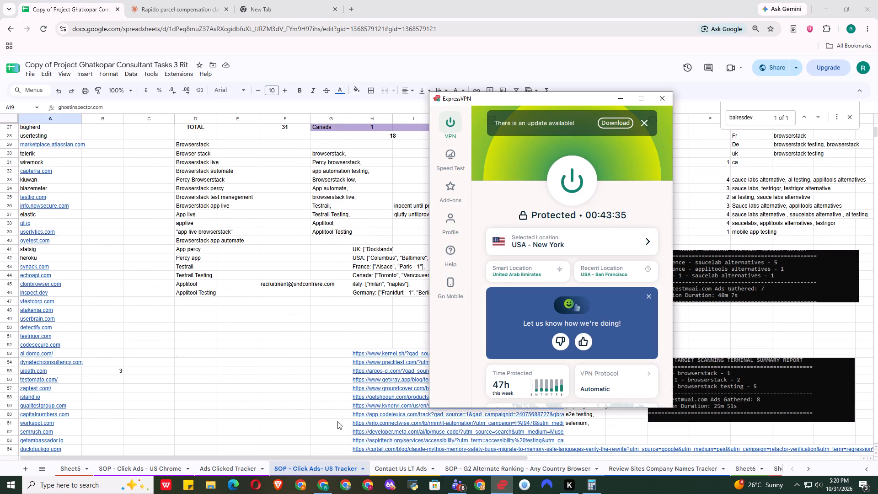
pyautogui.scroll(3, 335, 418)
# Open a new Chrome incognito window from the Person 1 profile.
pyautogui.rightClick(366, 484)
pyautogui.click(369, 428)
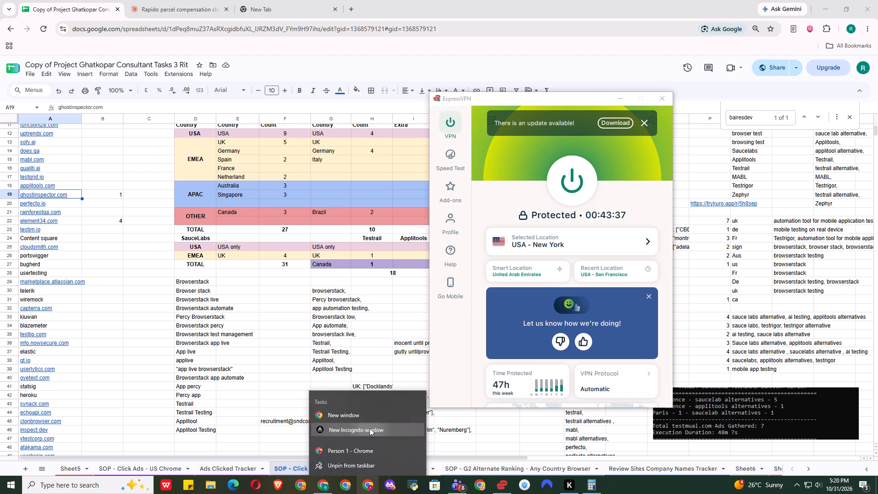
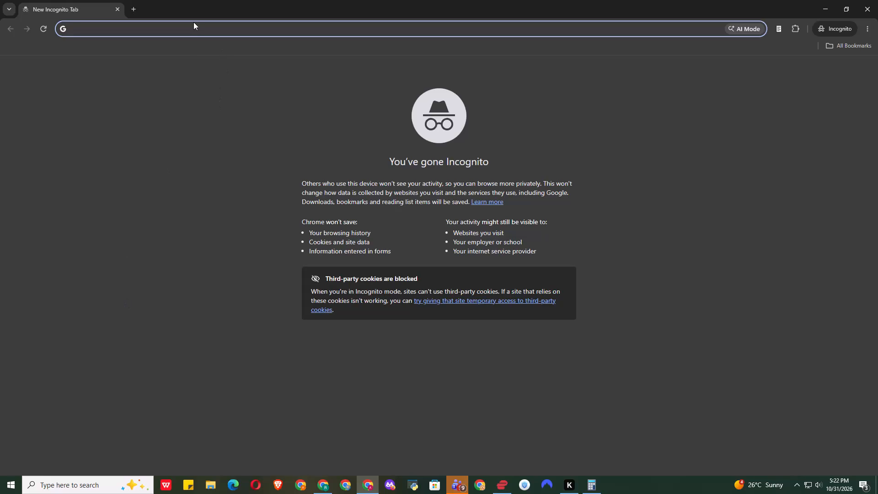
# Search Google for "testrail" in the incognito window.
pyautogui.click(193, 22)
pyautogui.write('testrail')
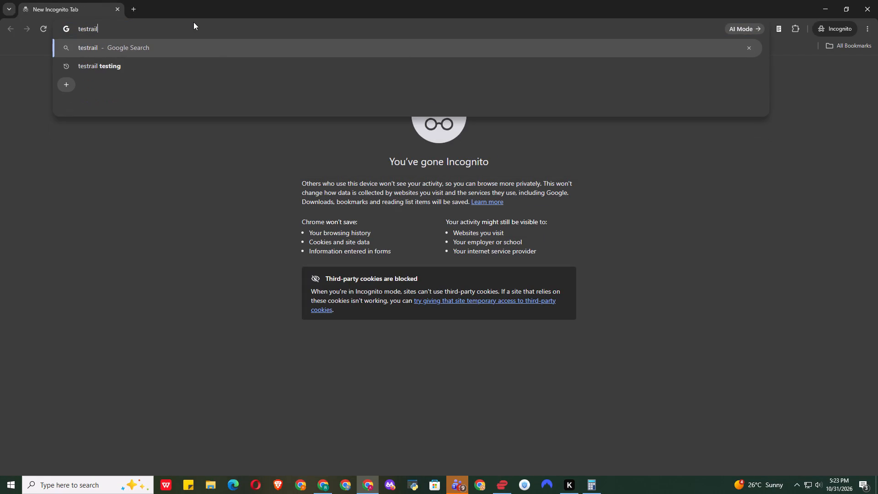
pyautogui.press('Return')
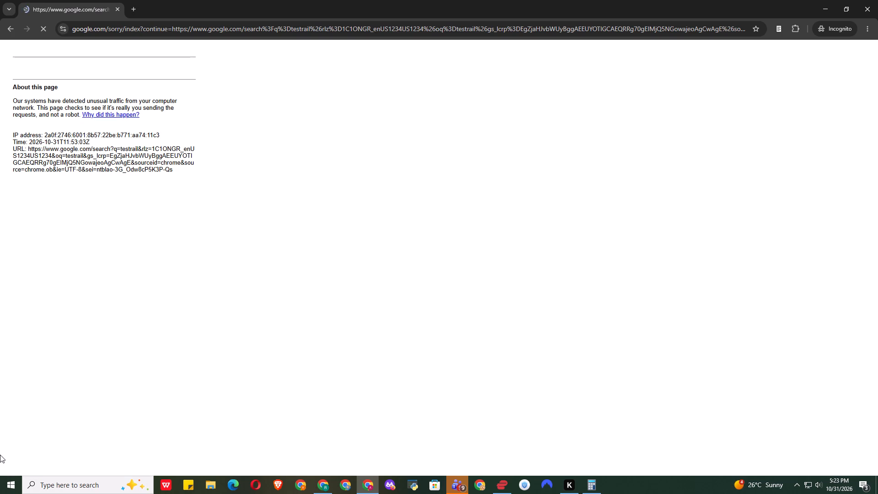
# Complete the reCAPTCHA check by selecting the images with bridges and submitting them for verification.
pyautogui.click(30, 93)
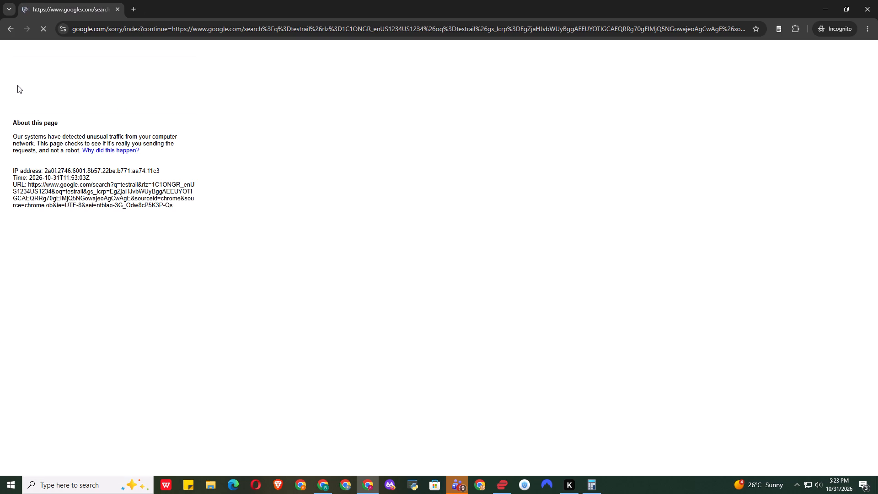
pyautogui.click(17, 85)
pyautogui.click(25, 88)
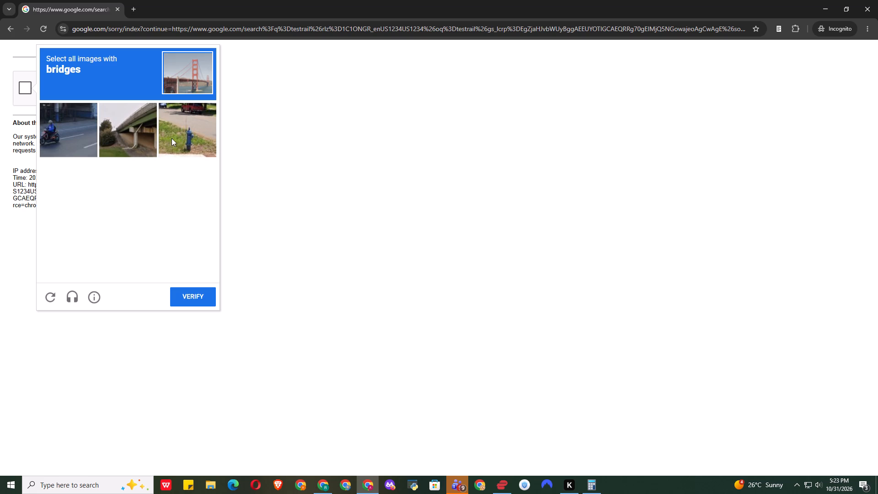
pyautogui.click(123, 130)
pyautogui.click(67, 202)
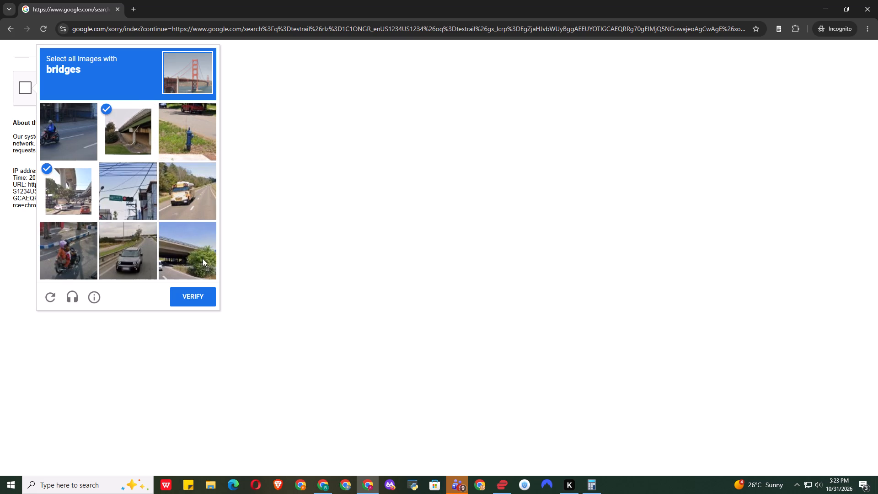
pyautogui.click(201, 258)
pyautogui.click(146, 261)
pyautogui.click(184, 298)
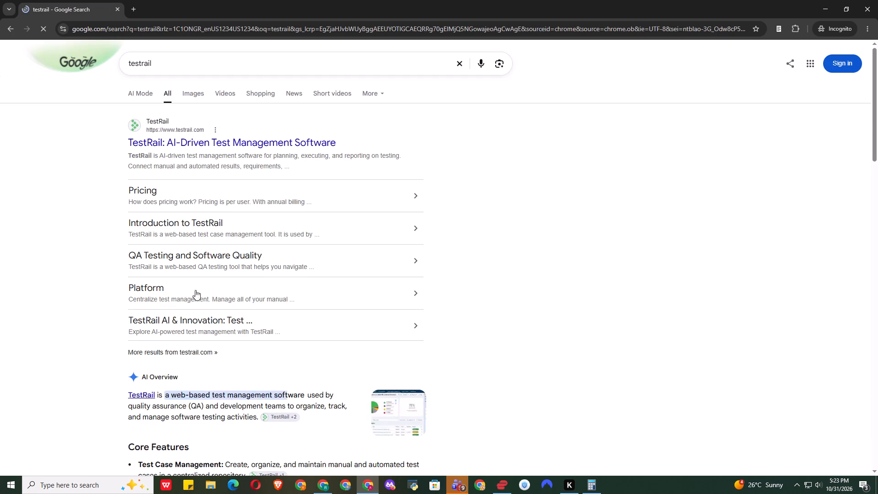
# Open the sponsored results for letsflow.ai and testrail.com from the first results page in new tabs.
pyautogui.scroll(-20, 169, 312)
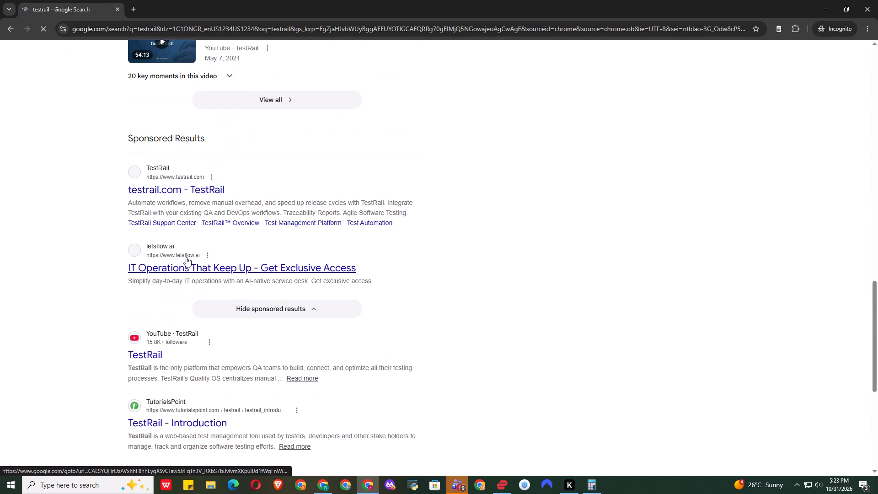
pyautogui.keyDown('ctrl'); pyautogui.click(186, 257); pyautogui.keyUp('ctrl')
pyautogui.keyDown('ctrl'); pyautogui.click(164, 174); pyautogui.keyUp('ctrl')
# Go to results page 2 and open its upper sponsored results for NI, acumy.com, Amazon and Salesforce in new tabs.
pyautogui.scroll(-10, 211, 323)
pyautogui.click(231, 403)
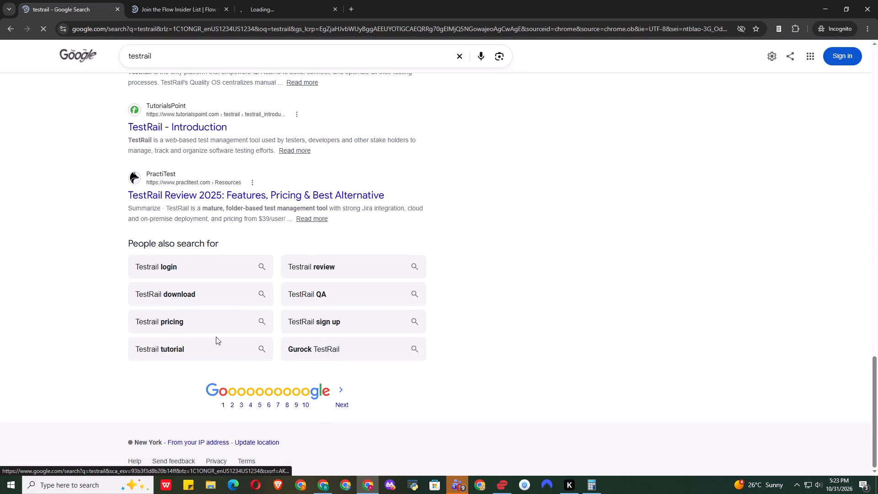
pyautogui.keyDown('ctrl'); pyautogui.click(172, 176); pyautogui.keyUp('ctrl')
pyautogui.keyDown('ctrl'); pyautogui.click(173, 227); pyautogui.keyUp('ctrl')
pyautogui.keyDown('ctrl'); pyautogui.click(166, 297); pyautogui.keyUp('ctrl')
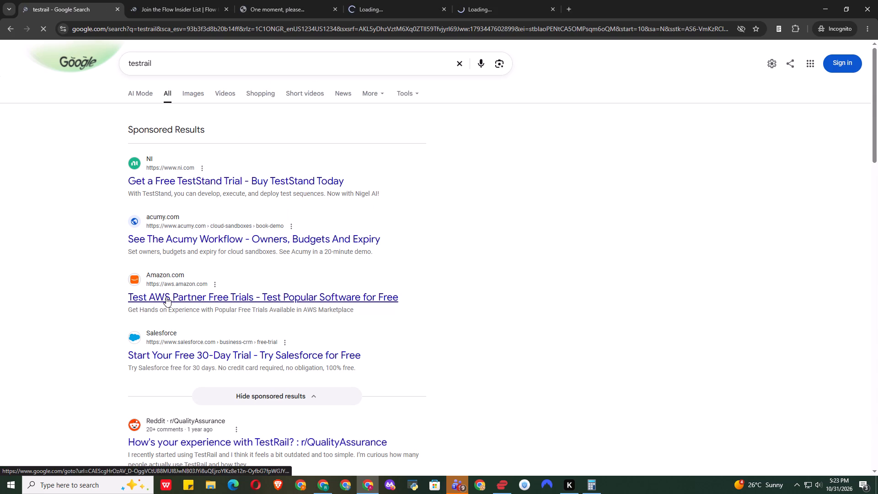
pyautogui.keyDown('ctrl'); pyautogui.click(170, 345); pyautogui.keyUp('ctrl')
# Open the lower sponsored results for AIO Tests, acumy.com and NI on results page 2 in new tabs.
pyautogui.scroll(-20, 243, 300)
pyautogui.scroll(-1, 243, 300)
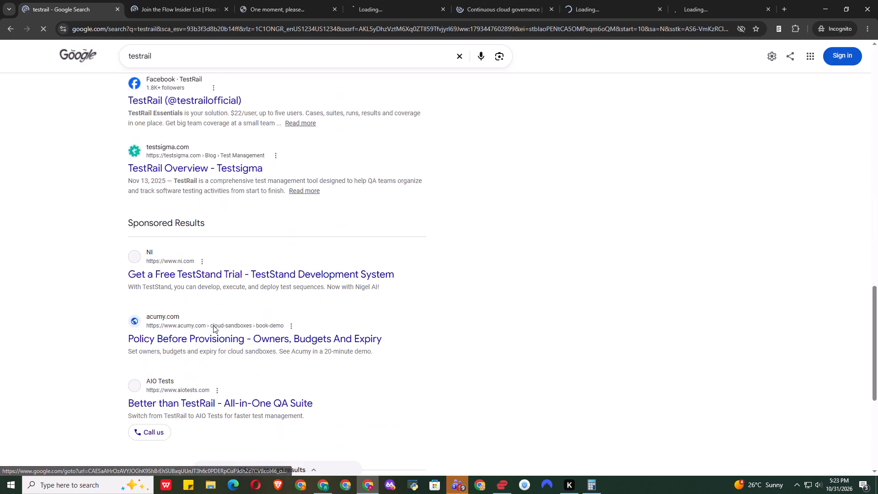
pyautogui.keyDown('ctrl'); pyautogui.click(174, 351); pyautogui.keyUp('ctrl')
pyautogui.keyDown('ctrl'); pyautogui.click(157, 279); pyautogui.keyUp('ctrl')
pyautogui.keyDown('ctrl'); pyautogui.click(154, 205); pyautogui.keyUp('ctrl')
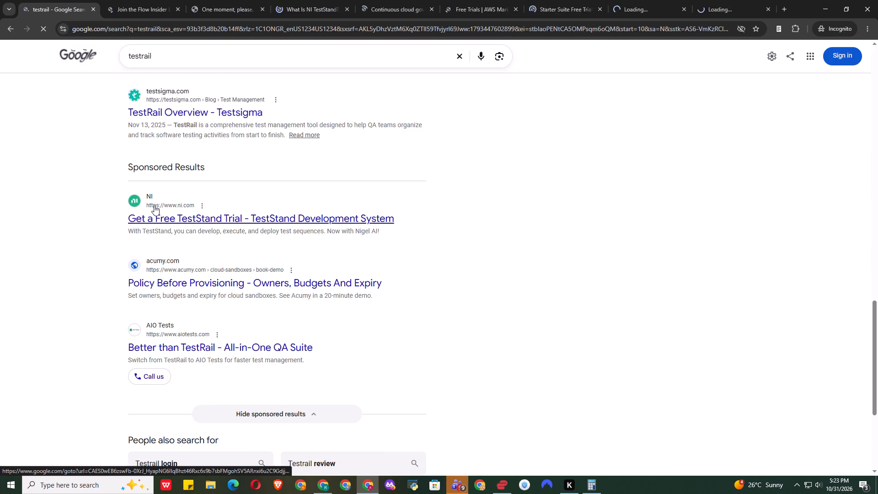
# Return to results page 1, then close the testrail search tab while keeping the ad pages open.
pyautogui.scroll(-6, 211, 371)
pyautogui.click(209, 404)
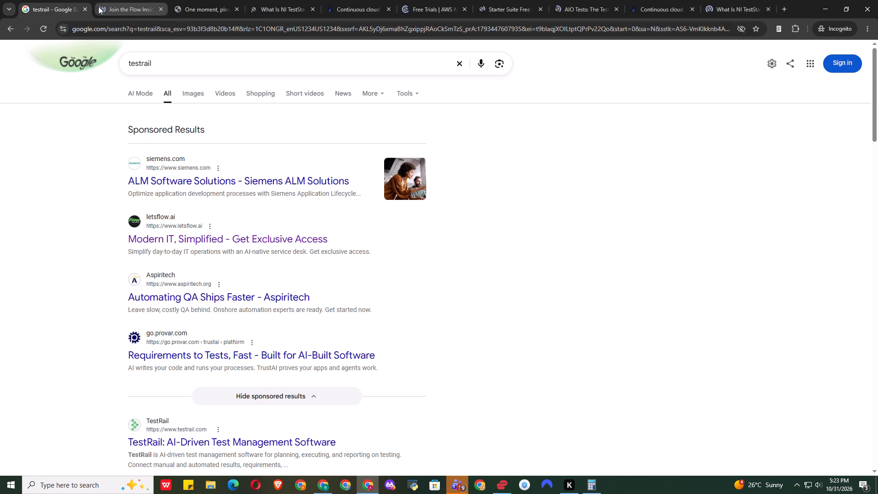
pyautogui.click(82, 6)
# Copy the list of all open ad-page URLs from the Bulk Open extension.
pyautogui.click(782, 29)
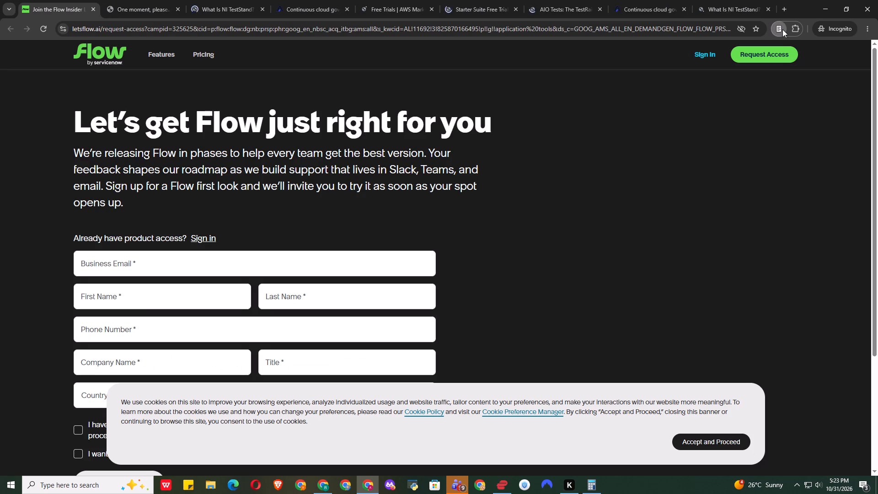
pyautogui.hotkey('ctrl', 'c')
pyautogui.hotkey('ctrl', 'c')
pyautogui.hotkey('ctrl', 'c')
pyautogui.hotkey('ctrl', 'c')
pyautogui.hotkey('ctrl', 'c')
pyautogui.hotkey('ctrl', 'c')
pyautogui.hotkey('ctrl', 'c')
pyautogui.hotkey('ctrl', 'c')
pyautogui.hotkey('ctrl', 'c')
pyautogui.hotkey('ctrl', 'c')
pyautogui.hotkey('ctrl', 'c')
pyautogui.hotkey('ctrl', 'c')
pyautogui.hotkey('ctrl', 'c')
pyautogui.hotkey('ctrl', 'c')
pyautogui.hotkey('ctrl', 'c')
pyautogui.hotkey('ctrl', 'c')
pyautogui.hotkey('ctrl', 'c')
pyautogui.hotkey('ctrl', 'c')
pyautogui.hotkey('ctrl', 'c')
pyautogui.hotkey('ctrl', 'c')
pyautogui.hotkey('ctrl', 'c')
pyautogui.hotkey('ctrl', 'c')
pyautogui.hotkey('ctrl', 'c')
pyautogui.hotkey('ctrl', 'c')
pyautogui.hotkey('ctrl', 'c')
pyautogui.hotkey('ctrl', 'c')
pyautogui.hotkey('ctrl', 'c')
pyautogui.hotkey('ctrl', 'c')
pyautogui.hotkey('ctrl', 'c')
pyautogui.hotkey('ctrl', 'c')
pyautogui.hotkey('ctrl', 'c')
pyautogui.hotkey('ctrl', 'c')
pyautogui.hotkey('ctrl', 'c')
pyautogui.hotkey('ctrl', 'c')
pyautogui.hotkey('ctrl', 'c')
pyautogui.hotkey('ctrl', 'c')
pyautogui.hotkey('ctrl', 'c')
pyautogui.hotkey('ctrl', 'c')
pyautogui.hotkey('ctrl', 'c')
pyautogui.hotkey('ctrl', 'c')
pyautogui.hotkey('ctrl', 'c')
pyautogui.hotkey('ctrl', 'c')
pyautogui.hotkey('ctrl', 'c')
pyautogui.hotkey('ctrl', 'c')
pyautogui.hotkey('ctrl', 'c')
pyautogui.hotkey('ctrl', 'c')
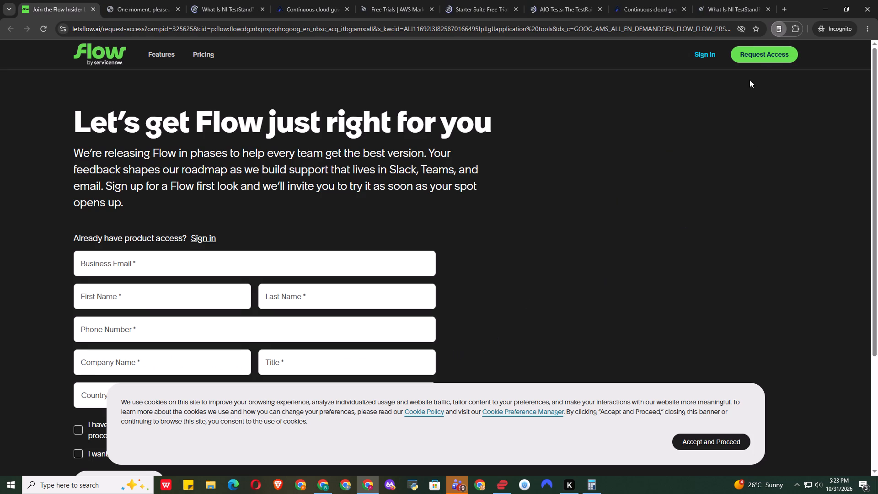
pyautogui.hotkey('ctrl', 'c')
pyautogui.hotkey('ctrl', 'c')
pyautogui.keyDown('ctrl'); pyautogui.click(776, 28); pyautogui.keyUp('ctrl')
pyautogui.hotkey('ctrl', 'c')
pyautogui.keyDown('ctrl'); pyautogui.click(776, 29); pyautogui.keyUp('ctrl')
pyautogui.hotkey('ctrl', 'c')
pyautogui.hotkey('ctrl', 'c')
pyautogui.hotkey('ctrl', 'c')
pyautogui.hotkey('ctrl', 'c')
pyautogui.hotkey('ctrl', 'c')
pyautogui.hotkey('ctrl', 'c')
pyautogui.hotkey('ctrl', 'c')
pyautogui.hotkey('ctrl', 'c')
pyautogui.hotkey('ctrl', 'c')
pyautogui.hotkey('ctrl', 'c')
pyautogui.hotkey('ctrl', 'c')
pyautogui.hotkey('ctrl', 'c')
pyautogui.hotkey('ctrl', 'c')
pyautogui.hotkey('ctrl', 'c')
pyautogui.hotkey('ctrl', 'c')
pyautogui.hotkey('ctrl', 'c')
pyautogui.hotkey('ctrl', 'c')
pyautogui.hotkey('ctrl', 'c')
pyautogui.hotkey('ctrl', 'c')
pyautogui.hotkey('ctrl', 'c')
pyautogui.hotkey('ctrl', 'c')
pyautogui.hotkey('ctrl', 'c')
pyautogui.hotkey('ctrl', 'c')
pyautogui.hotkey('ctrl', 'c')
pyautogui.hotkey('ctrl', 'c')
pyautogui.hotkey('ctrl', 'c')
pyautogui.hotkey('ctrl', 'c')
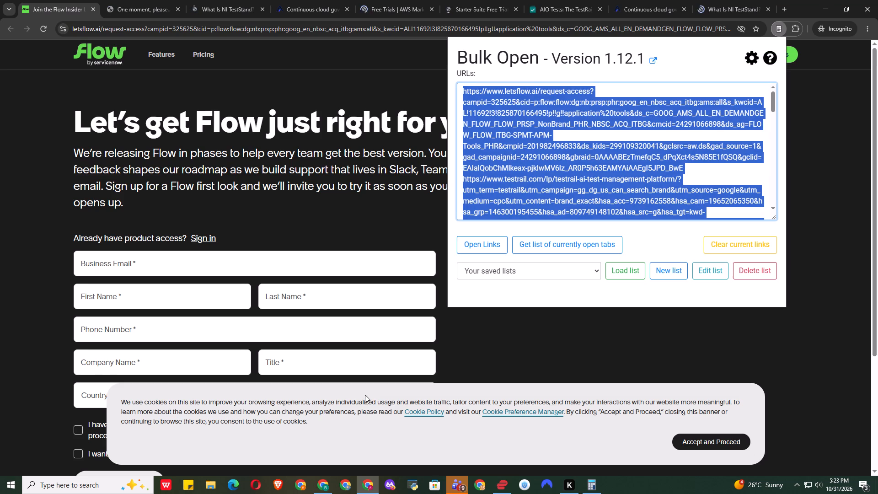
pyautogui.hotkey('ctrl', 'c')
pyautogui.hotkey('ctrl', 'c')
pyautogui.hotkey('ctrl', 'c')
pyautogui.hotkey('ctrl', 'c')
pyautogui.hotkey('ctrl', 'c')
pyautogui.hotkey('ctrl', 'c')
pyautogui.hotkey('ctrl', 'c')
pyautogui.hotkey('ctrl', 'c')
pyautogui.hotkey('ctrl', 'c')
pyautogui.hotkey('ctrl', 'c')
pyautogui.hotkey('ctrl', 'c')
pyautogui.hotkey('ctrl', 'c')
pyautogui.hotkey('ctrl', 'c')
pyautogui.hotkey('ctrl', 'c')
pyautogui.hotkey('ctrl', 'c')
pyautogui.hotkey('ctrl', 'c')
pyautogui.hotkey('ctrl', 'c')
pyautogui.hotkey('ctrl', 'c')
pyautogui.hotkey('ctrl', 'c')
pyautogui.hotkey('ctrl', 'c')
pyautogui.hotkey('ctrl', 'c')
pyautogui.hotkey('ctrl', 'c')
pyautogui.hotkey('ctrl', 'c')
pyautogui.hotkey('ctrl', 'c')
pyautogui.hotkey('ctrl', 'c')
pyautogui.hotkey('ctrl', 'c')
pyautogui.hotkey('ctrl', 'c')
pyautogui.hotkey('ctrl', 'c')
pyautogui.hotkey('ctrl', 'c')
pyautogui.hotkey('ctrl', 'c')
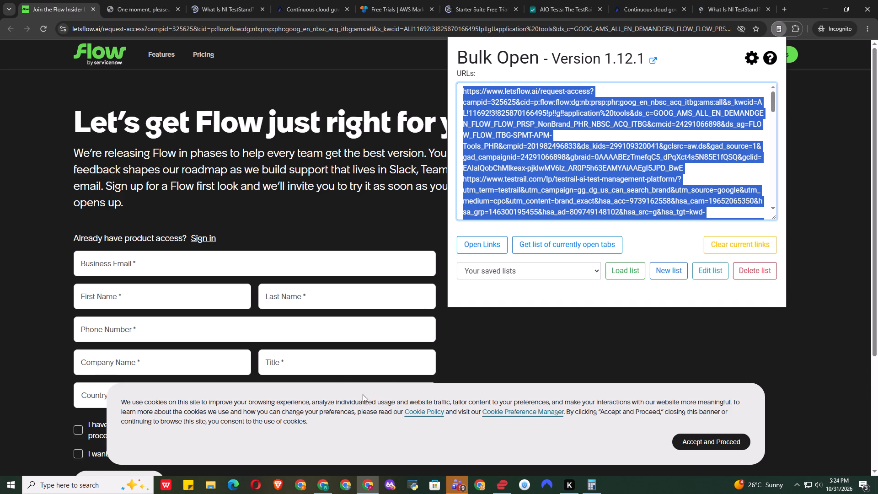
# Switch to the US Tracker spreadsheet and paste the copied ad URLs into the URLs column starting at C3.
pyautogui.click(321, 489)
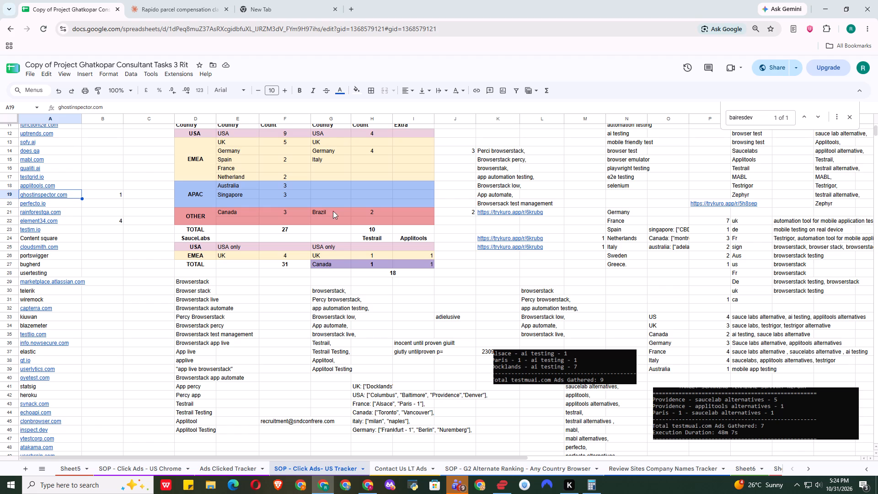
pyautogui.scroll(5, 43, 334)
pyautogui.click(160, 146)
pyautogui.hotkey('ctrl', 'v')
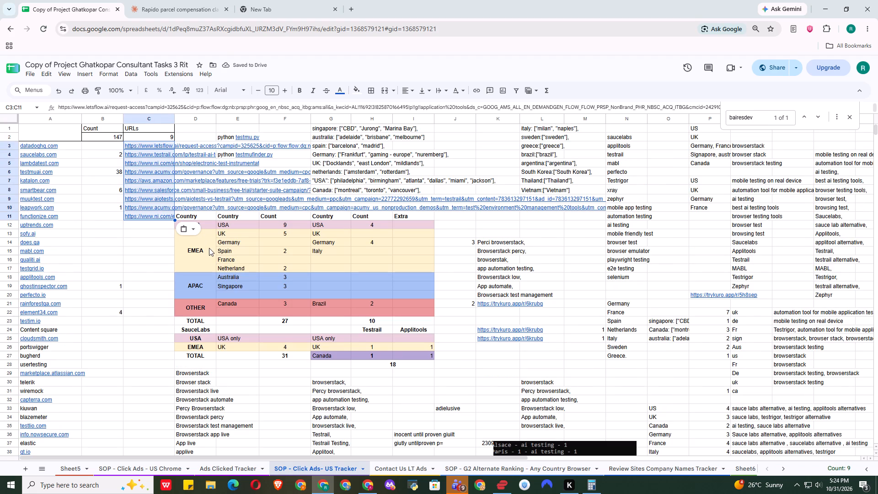
# Clear the pasted URLs from cells C3:C11.
pyautogui.press('BackSpace')
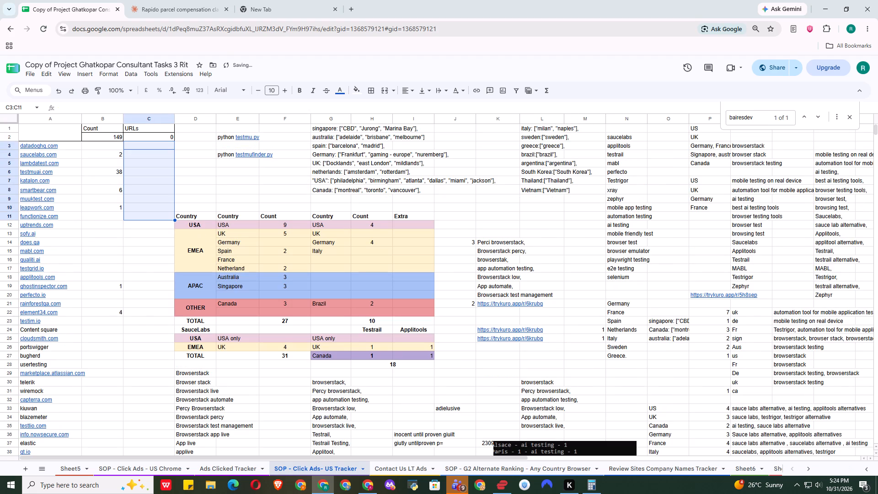
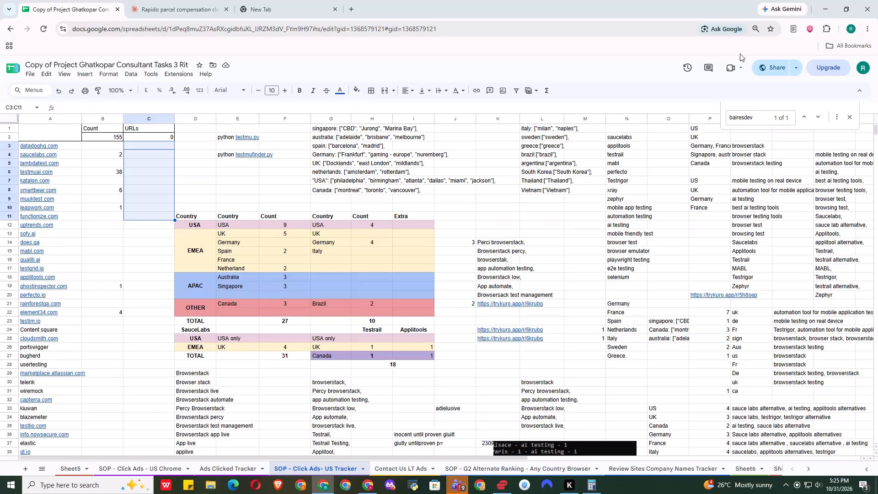
# Go to the end of the domain list in column A and search the sheet for duplicates of testwitness.
pyautogui.click(130, 284)
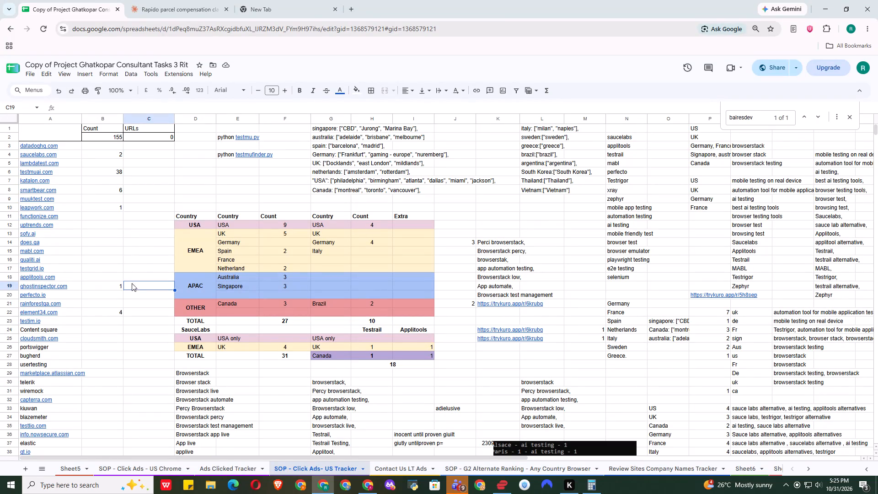
pyautogui.click(35, 264)
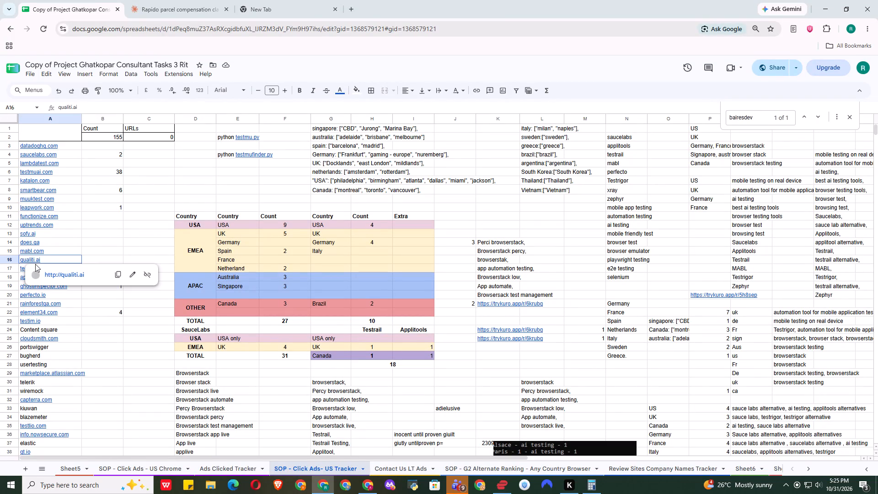
pyautogui.hotkey('ctrl', 'Down')
pyautogui.scroll(-1, 35, 263)
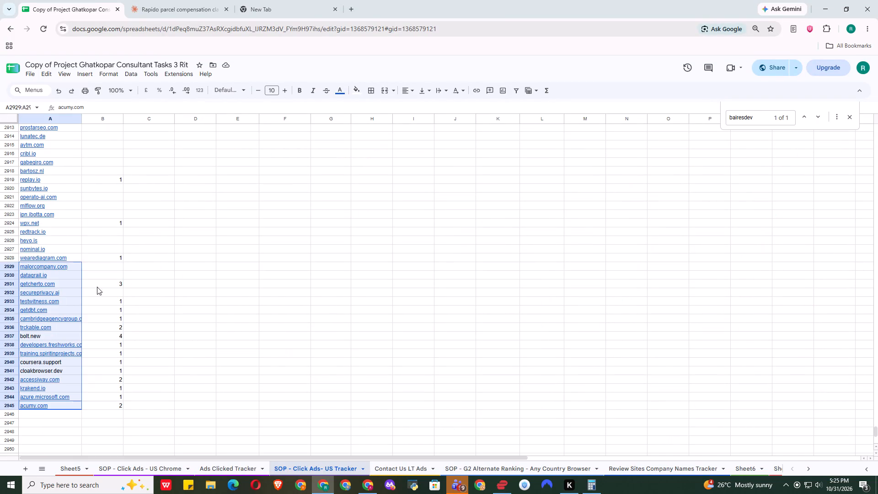
pyautogui.click(97, 287)
pyautogui.click(194, 301)
pyautogui.tripleClick(37, 301)
pyautogui.click(36, 300)
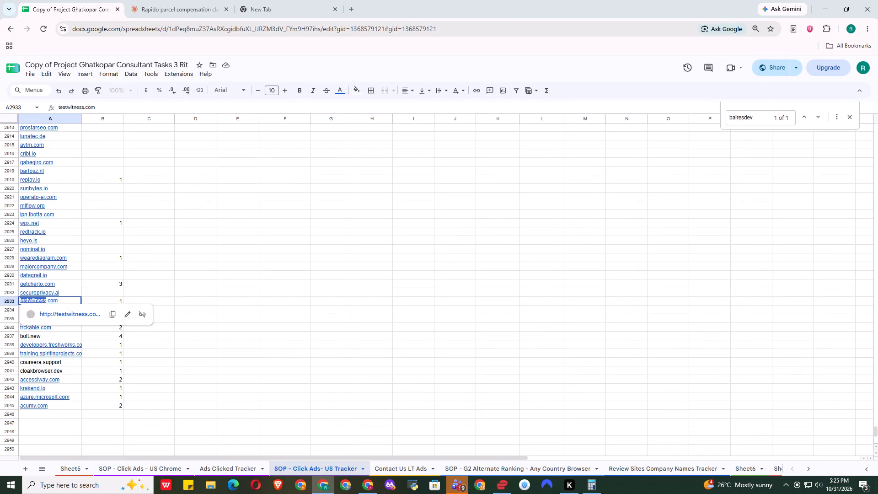
pyautogui.hotkey('ctrl', 'c')
pyautogui.click(373, 289)
pyautogui.hotkey('ctrl', 'f')
pyautogui.hotkey('ctrl', 'v')
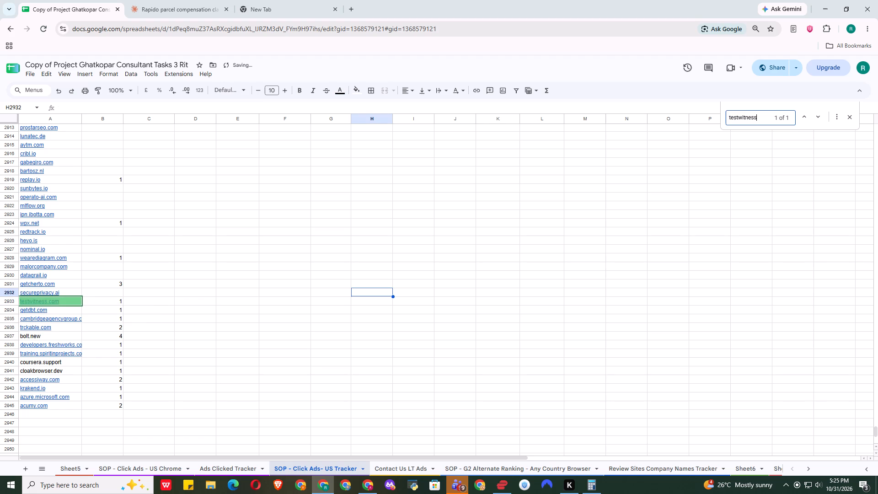
# Copy getdbt from the next domain in column A and search the sheet for duplicates of it.
pyautogui.doubleClick(45, 310)
pyautogui.doubleClick(27, 310)
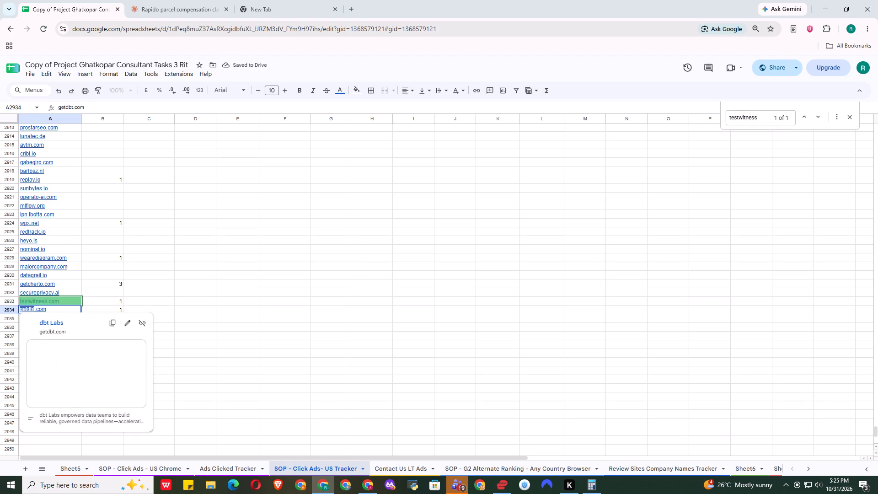
pyautogui.hotkey('ctrl', 'c')
pyautogui.click(353, 242)
pyautogui.hotkey('ctrl', 'f')
pyautogui.hotkey('ctrl', 'v')
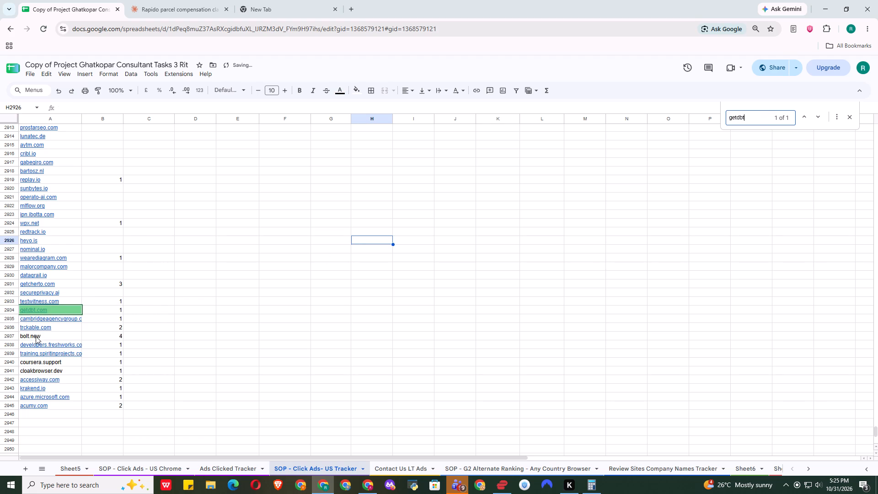
# Copy cambridgeagencygroup from its domain cell in row 2935 and search the sheet for duplicates.
pyautogui.doubleClick(37, 322)
pyautogui.doubleClick(47, 322)
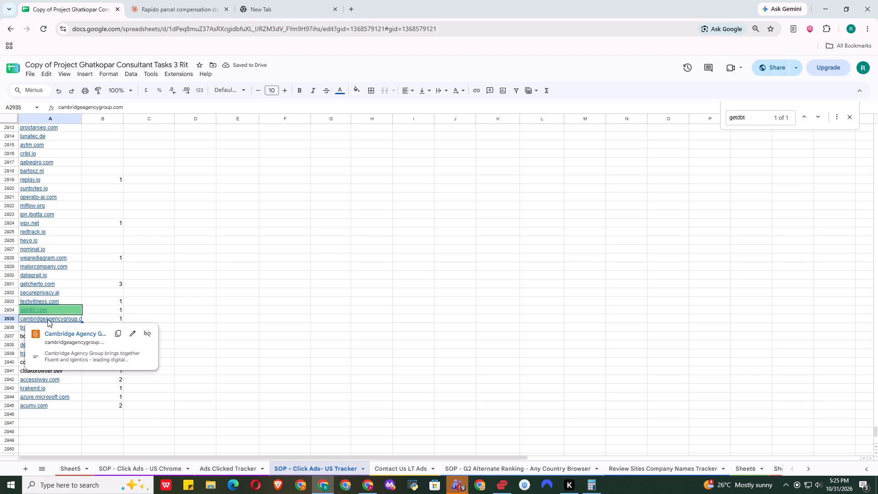
pyautogui.tripleClick(48, 319)
pyautogui.click(47, 317)
pyautogui.hotkey('ctrl', 'c')
pyautogui.click(362, 226)
pyautogui.hotkey('ctrl', 'f')
pyautogui.hotkey('ctrl', 'v')
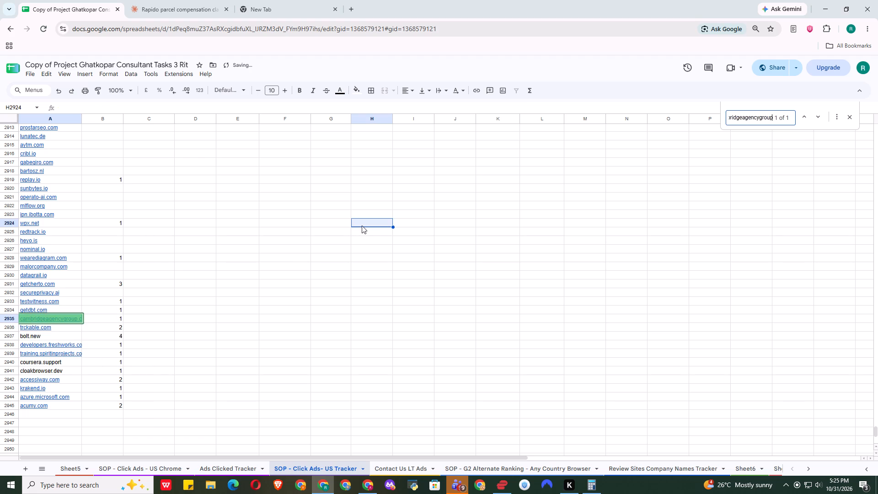
# Copy trckable from its domain cell in row 2936 and search the sheet for duplicates.
pyautogui.doubleClick(37, 327)
pyautogui.doubleClick(27, 325)
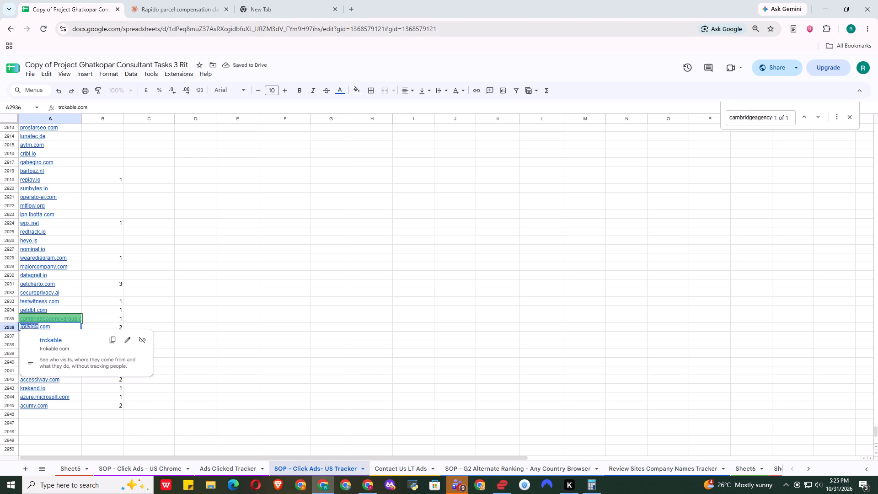
pyautogui.hotkey('ctrl', 'c')
pyautogui.click(377, 260)
pyautogui.hotkey('ctrl', 'f')
pyautogui.hotkey('ctrl', 'v')
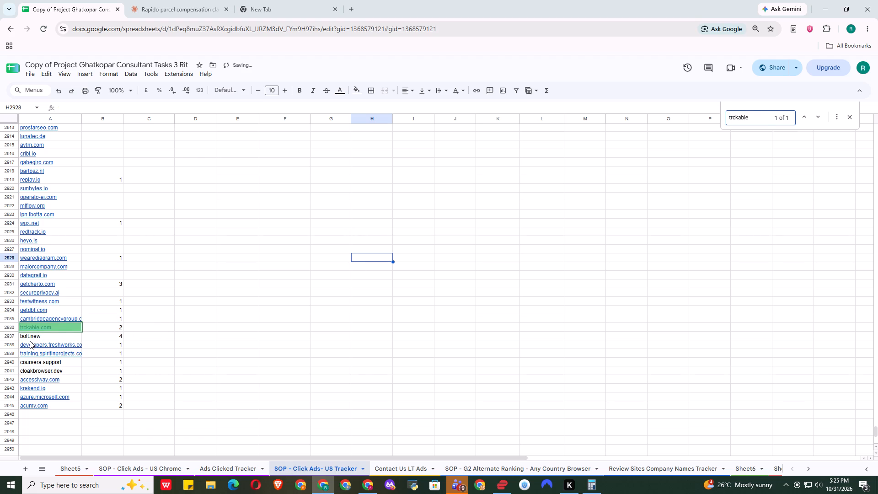
# Copy bolt.new from row 2937 and search the sheet for duplicates of that domain.
pyautogui.doubleClick(37, 341)
pyautogui.click(53, 343)
pyautogui.doubleClick(48, 333)
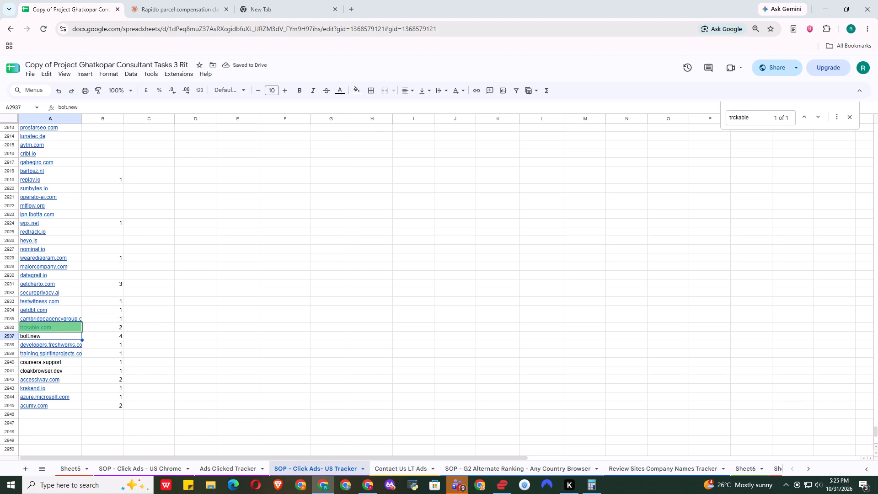
pyautogui.hotkey('ctrl', 'c')
pyautogui.click(402, 251)
pyautogui.hotkey('ctrl', 'f')
pyautogui.hotkey('ctrl', 'v')
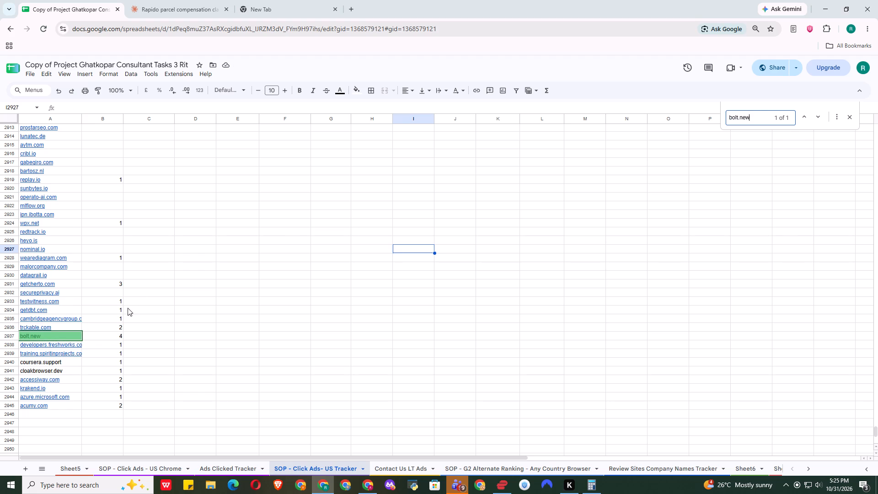
# Search the sheet for freshworks using row 2938's domain, and enter count 1 beside the earlier freshworks.com entry in B1078.
pyautogui.doubleClick(67, 344)
pyautogui.doubleClick(59, 342)
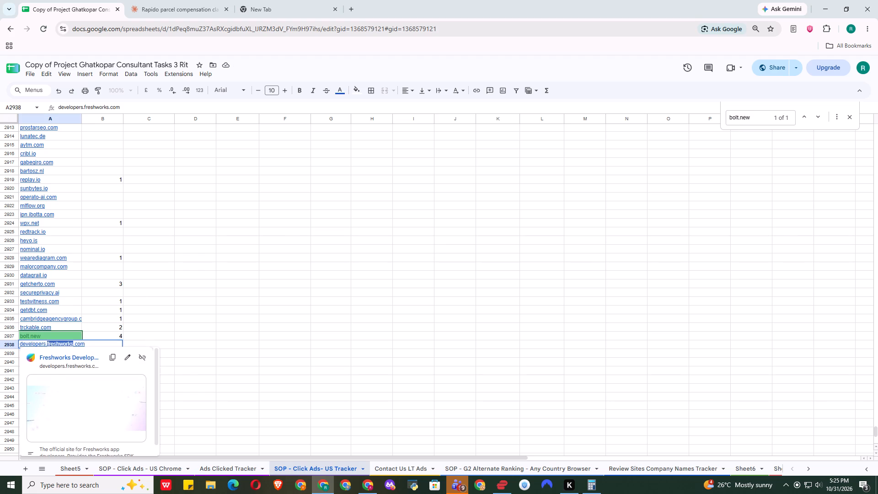
pyautogui.hotkey('ctrl', 'c')
pyautogui.click(410, 230)
pyautogui.hotkey('ctrl', 'f')
pyautogui.hotkey('ctrl', 'v')
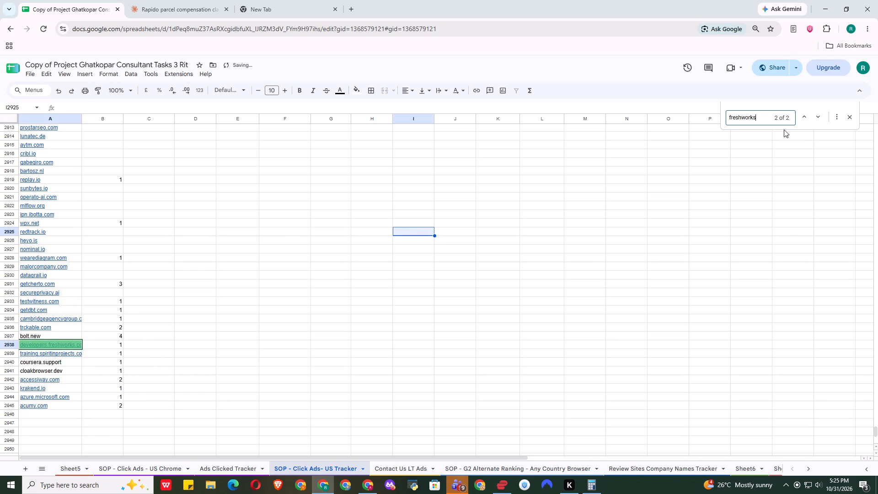
pyautogui.click(807, 116)
pyautogui.click(102, 128)
pyautogui.press('1')
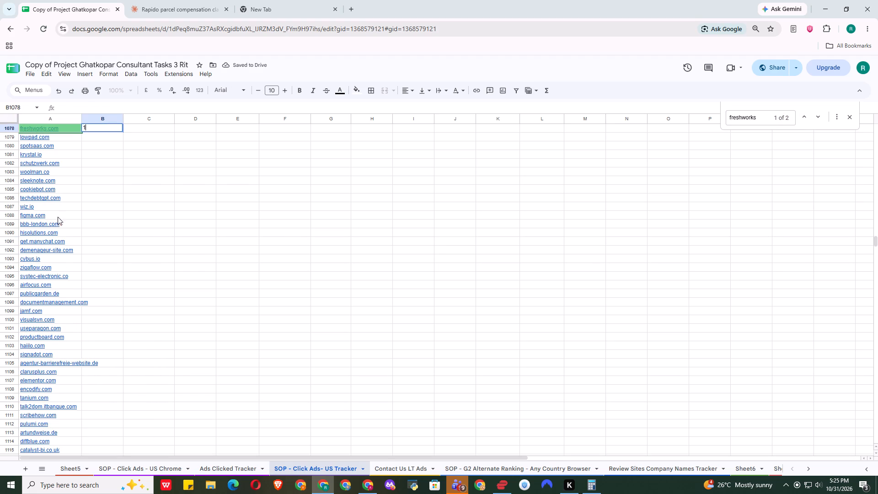
# Return to the end of the domain list and clear the duplicate developers.freshworks.com entry in A2938:C2938.
pyautogui.click(44, 230)
pyautogui.hotkey('ctrl', 'Down')
pyautogui.scroll(-2, 49, 233)
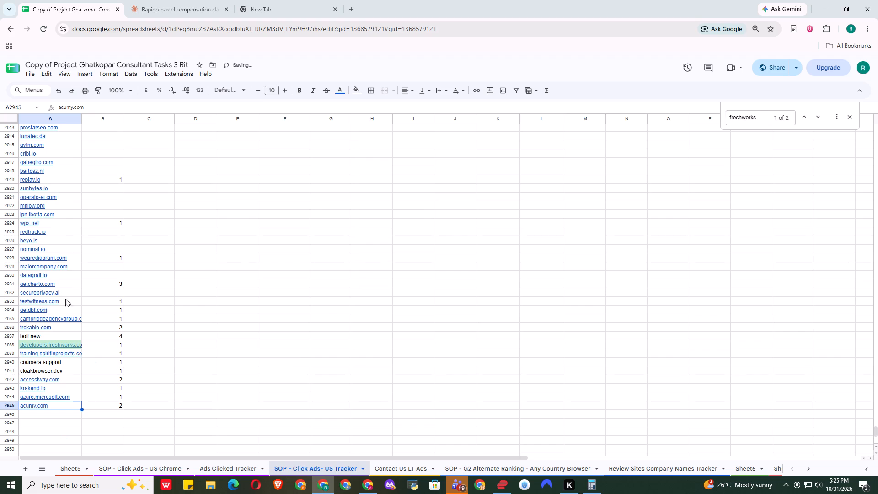
pyautogui.moveTo(58, 299); pyautogui.dragTo(173, 297)
pyautogui.press('BackSpace')
pyautogui.click(210, 325)
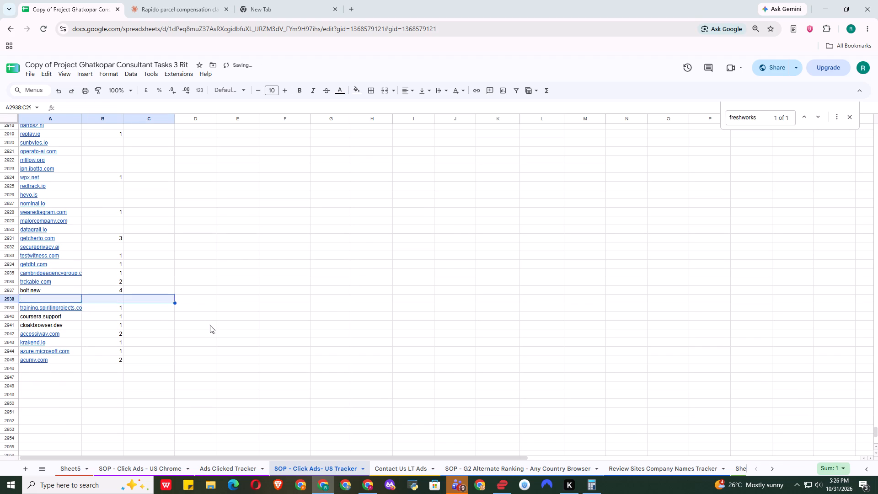
# Copy spiritinprojects from the training.spiritinprojects.com cell in row 2939 and search the sheet for duplicates.
pyautogui.doubleClick(36, 309)
pyautogui.click(60, 302)
pyautogui.tripleClick(61, 307)
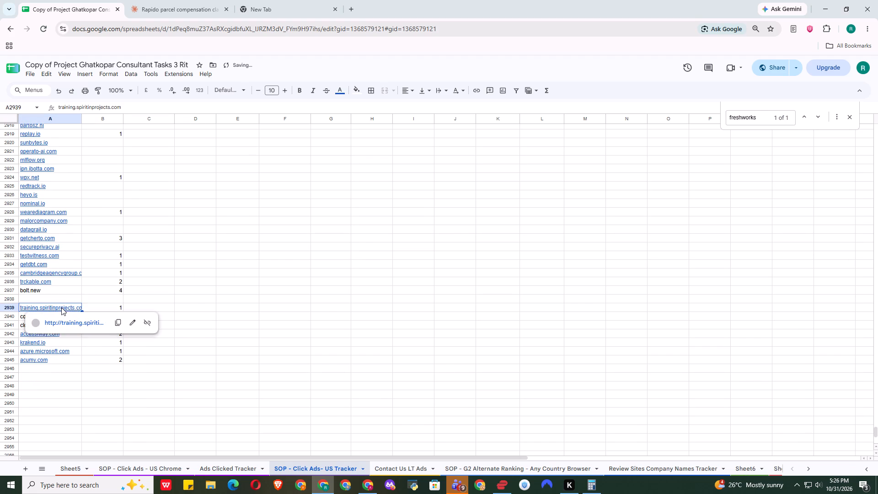
pyautogui.click(61, 307)
pyautogui.doubleClick(55, 303)
pyautogui.hotkey('ctrl', 'c')
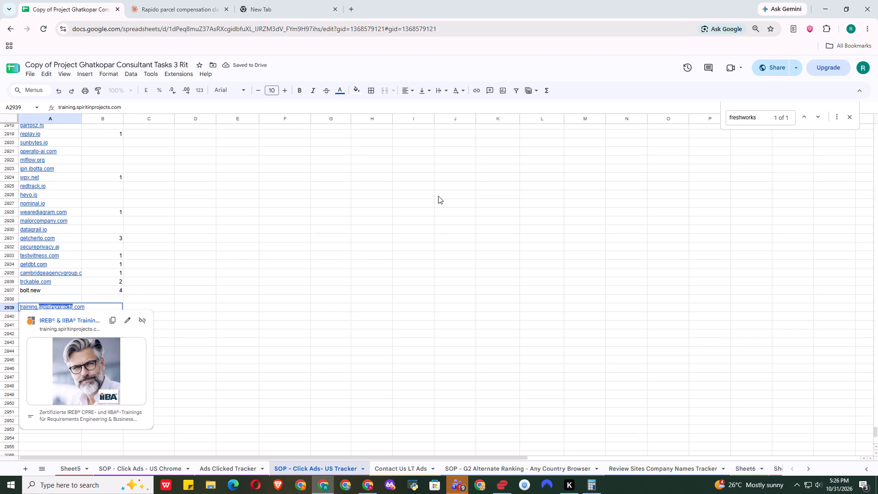
pyautogui.click(438, 196)
pyautogui.hotkey('ctrl', 'f')
pyautogui.hotkey('ctrl', 'v')
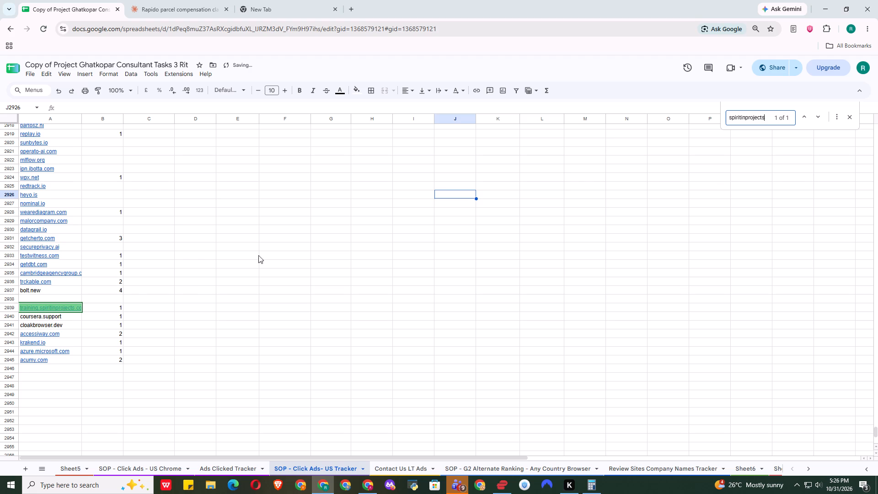
# Search the sheet for coursera using row 2940's domain, and set the count beside the earlier coursera.org entry in row 1157 to 3.
pyautogui.moveTo(37, 315); pyautogui.dragTo(81, 320)
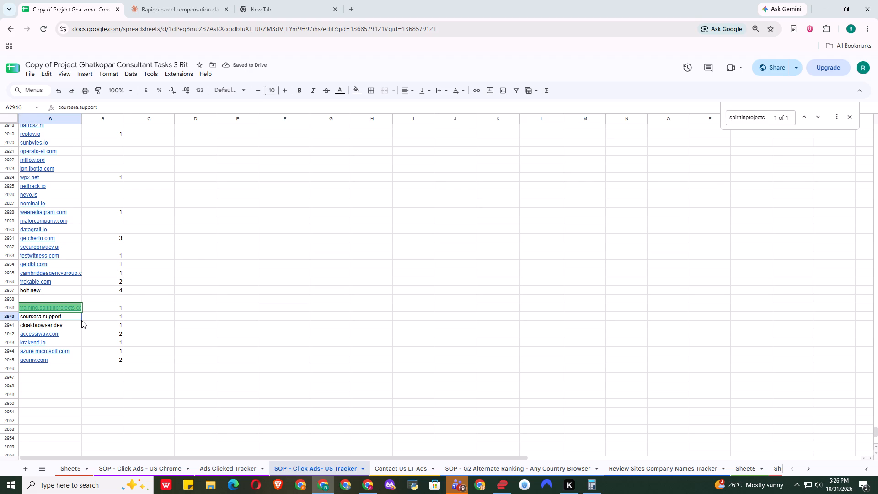
pyautogui.moveTo(81, 320); pyautogui.dragTo(82, 321)
pyautogui.doubleClick(28, 314)
pyautogui.doubleClick(28, 314)
pyautogui.hotkey('ctrl', 'c')
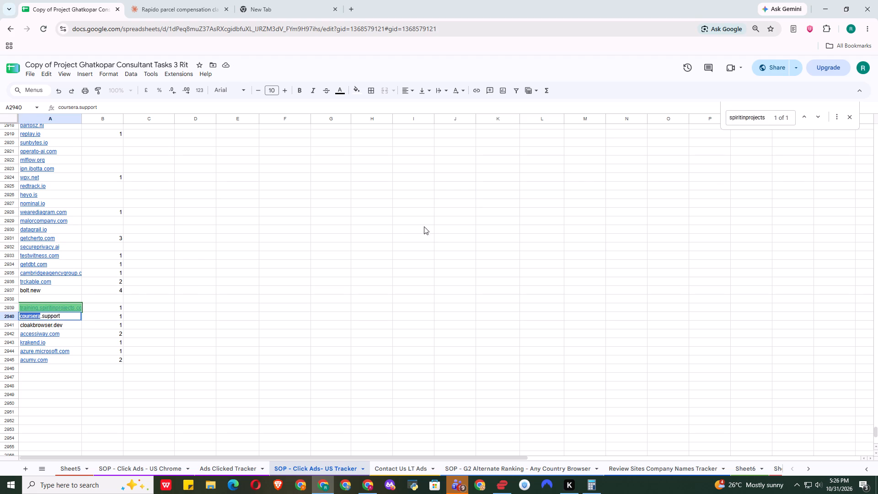
pyautogui.keyDown('ctrl'); pyautogui.click(426, 229); pyautogui.keyUp('ctrl')
pyautogui.hotkey('ctrl', 'f')
pyautogui.hotkey('ctrl', 'v')
pyautogui.click(801, 118)
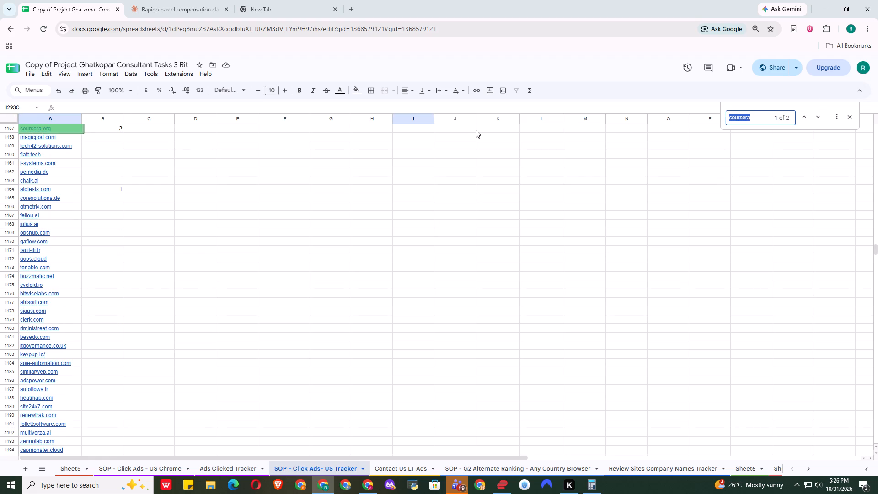
pyautogui.click(106, 126)
pyautogui.press('3')
pyautogui.click(151, 179)
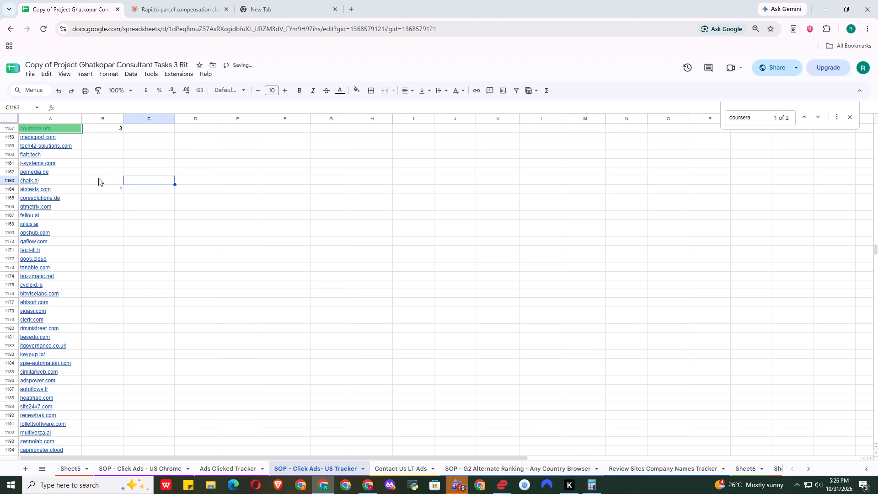
# Return to the end of the domain list and clear the duplicate coursera.support entry and its count in row 2940.
pyautogui.click(70, 187)
pyautogui.hotkey('ctrl', 'Down')
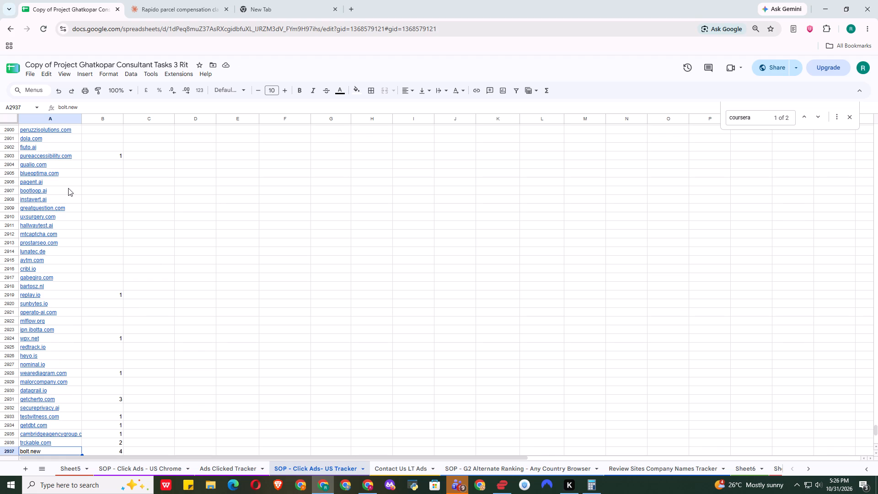
pyautogui.scroll(-2, 28, 298)
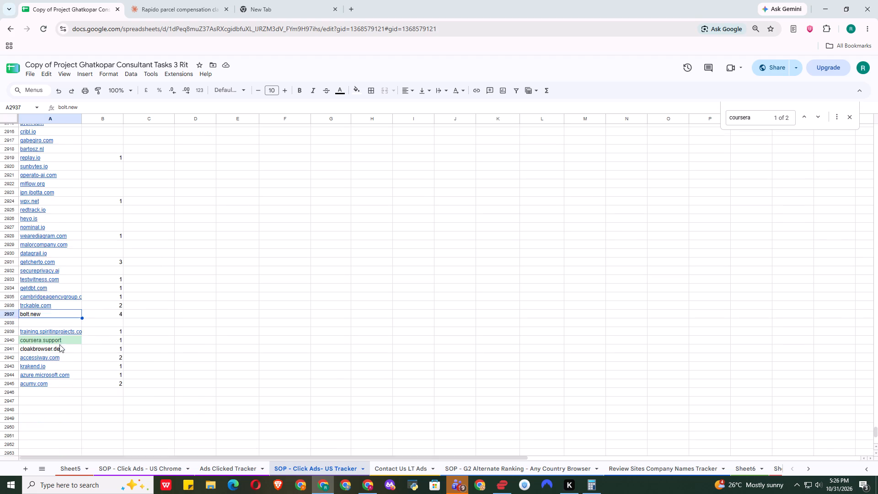
pyautogui.scroll(-2, 59, 344)
pyautogui.moveTo(40, 296); pyautogui.dragTo(129, 291)
pyautogui.press('BackSpace')
pyautogui.click(149, 316)
# Copy cloakbrowser from the cloakbrowser.dev cell in row 2941 and search the sheet for duplicates.
pyautogui.tripleClick(44, 303)
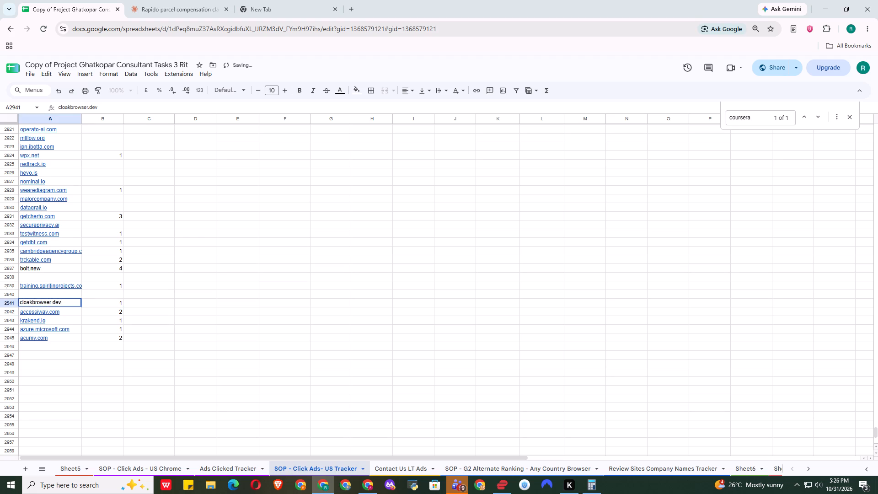
pyautogui.click(43, 301)
pyautogui.hotkey('ctrl', 'c')
pyautogui.keyDown('ctrl'); pyautogui.click(410, 229); pyautogui.keyUp('ctrl')
pyautogui.hotkey('ctrl', 'f')
pyautogui.hotkey('ctrl', 'v')
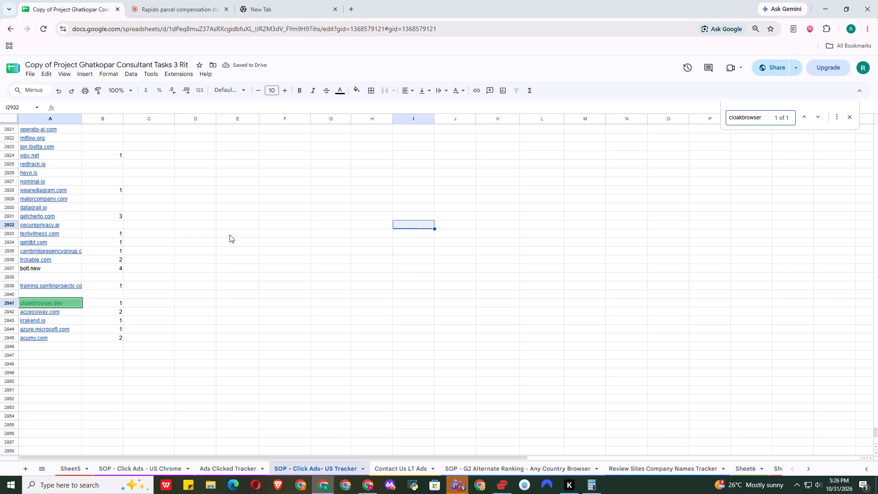
# Search the sheet for accessiway using row 2942's domain, and enter count 1 beside the earlier accessiway.fr entry in row 891.
pyautogui.doubleClick(48, 315)
pyautogui.doubleClick(29, 310)
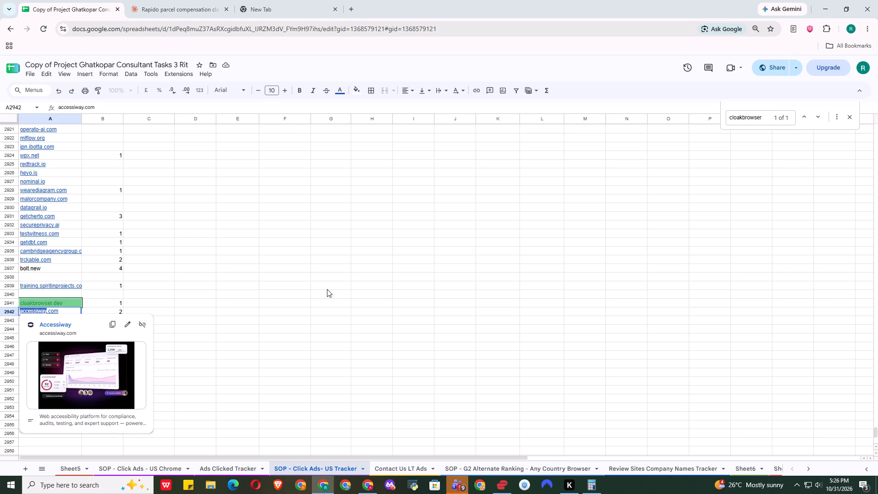
pyautogui.hotkey('ctrl', 'c')
pyautogui.hotkey('ctrl', 'c')
pyautogui.click(350, 286)
pyautogui.hotkey('ctrl', 'f')
pyautogui.hotkey('ctrl', 'v')
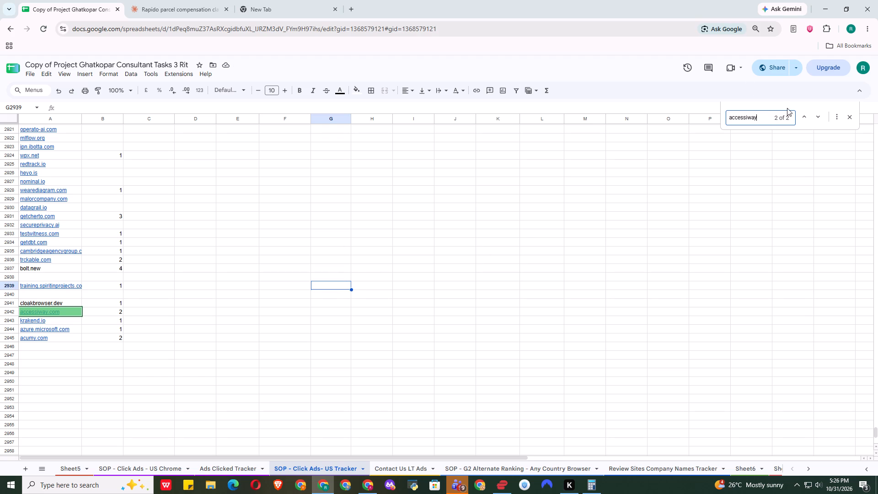
pyautogui.click(801, 118)
pyautogui.click(117, 129)
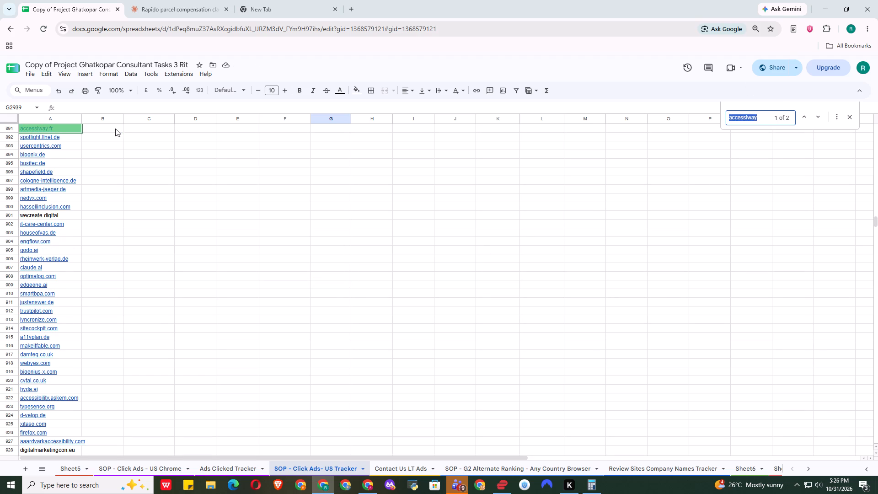
pyautogui.press('1')
# Compare the accessiway matches and set the count beside the earlier accessiway.fr entry in row 891 to 2.
pyautogui.click(62, 202)
pyautogui.hotkey('ctrl', 'Down')
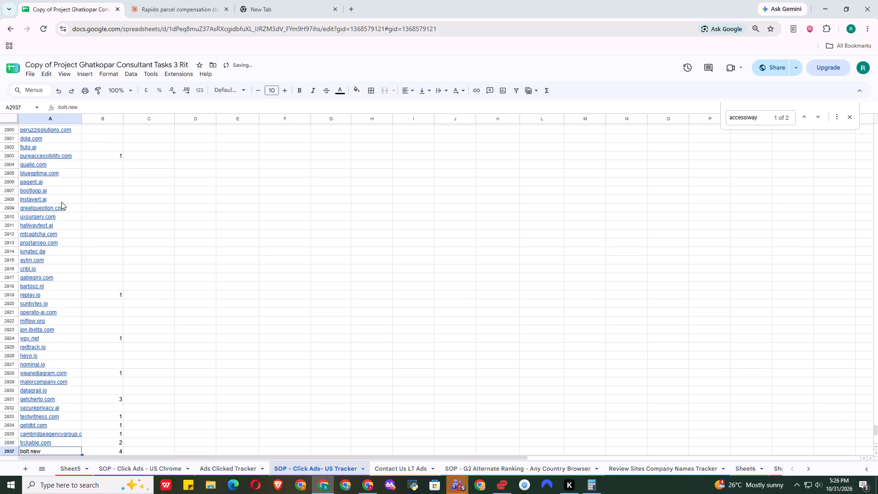
pyautogui.scroll(-4, 64, 202)
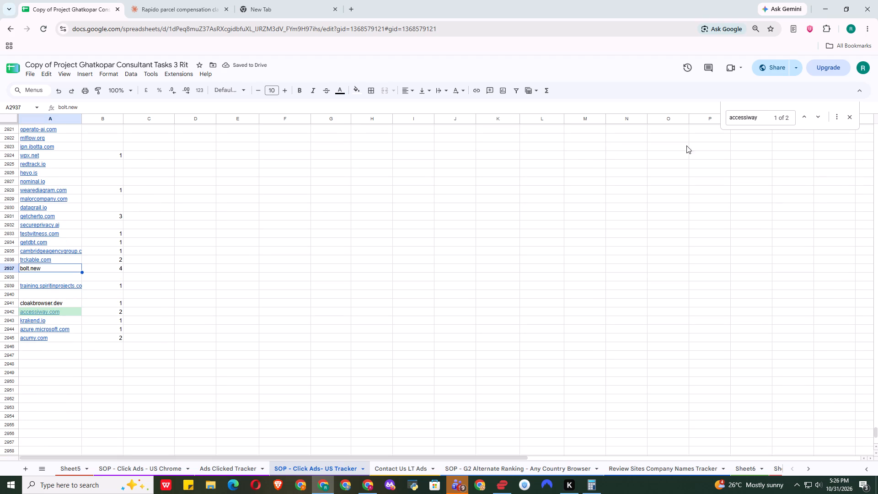
pyautogui.click(808, 115)
pyautogui.scroll(2, 271, 308)
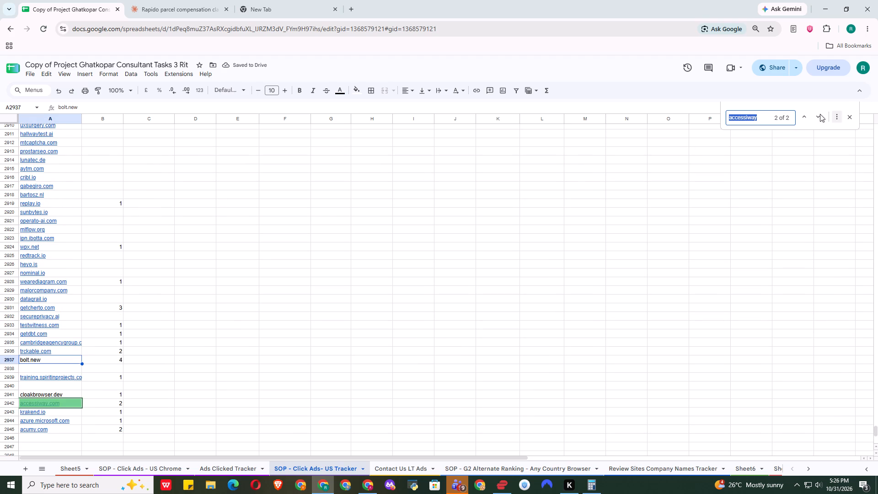
pyautogui.click(804, 118)
pyautogui.click(112, 133)
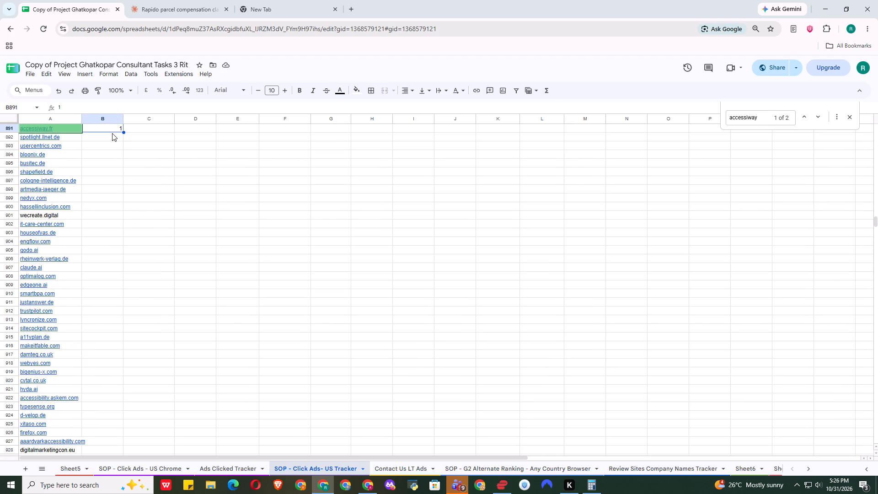
pyautogui.press('2')
pyautogui.click(69, 198)
# Return to the end of the domain list and clear the duplicate accessiway.com entry and its count in row 2942.
pyautogui.hotkey('ctrl', 'Down')
pyautogui.scroll(-2, 107, 209)
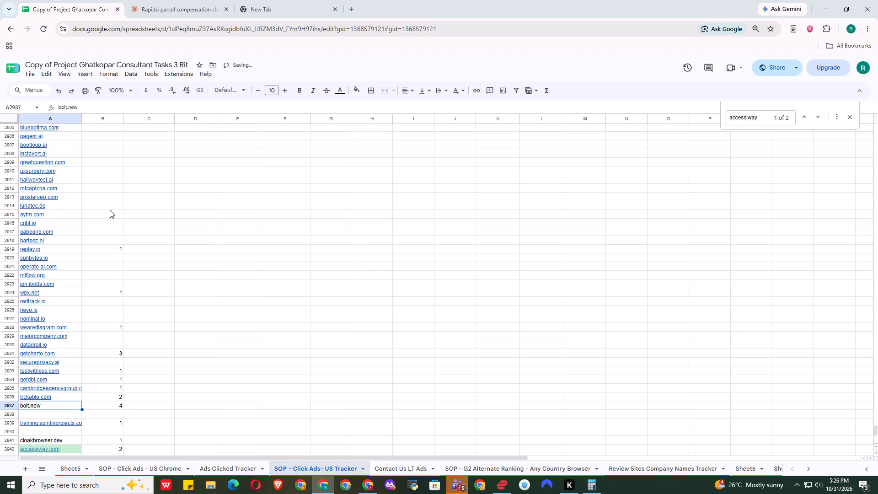
pyautogui.moveTo(51, 403); pyautogui.dragTo(104, 405)
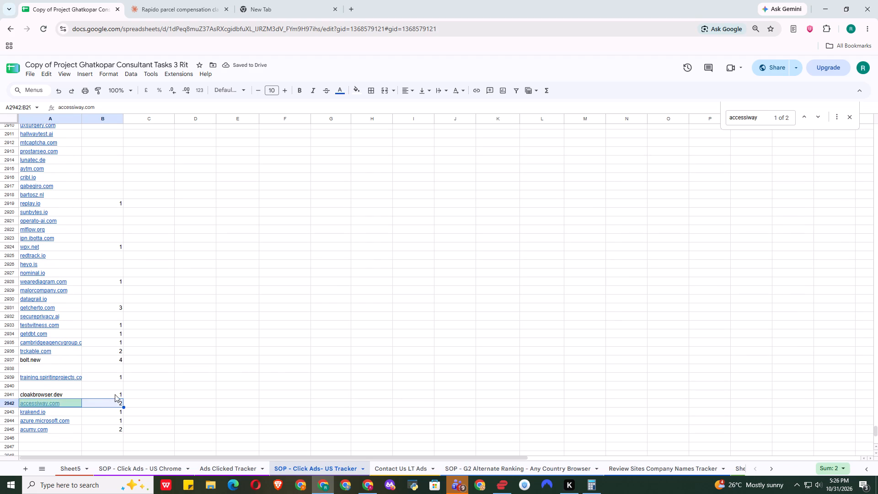
pyautogui.press('BackSpace')
pyautogui.click(272, 367)
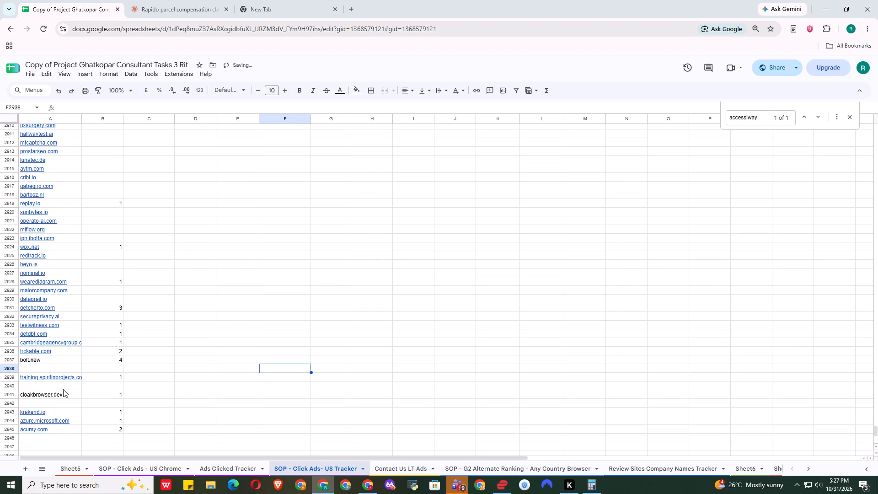
# Copy krakend from the krakend.io cell in row 2943 and search the sheet for duplicates.
pyautogui.doubleClick(37, 415)
pyautogui.doubleClick(28, 412)
pyautogui.hotkey('ctrl', 'c')
pyautogui.click(374, 305)
pyautogui.hotkey('ctrl', 'f')
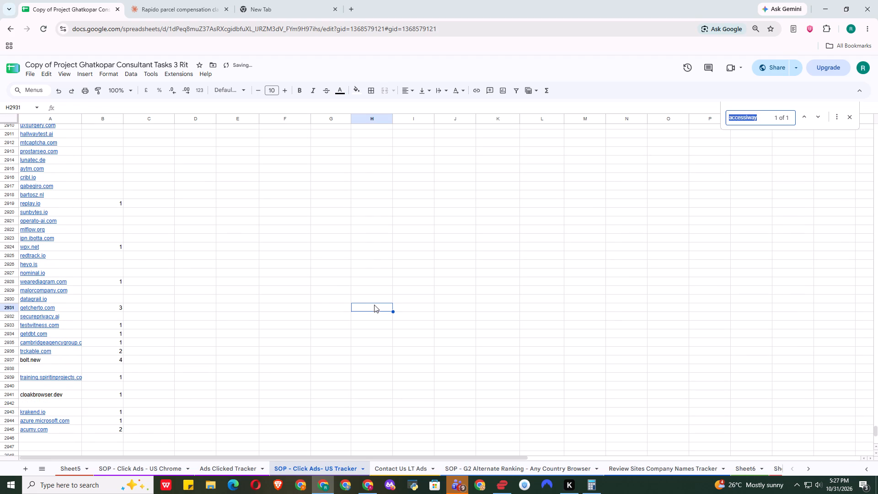
pyautogui.hotkey('ctrl', 'v')
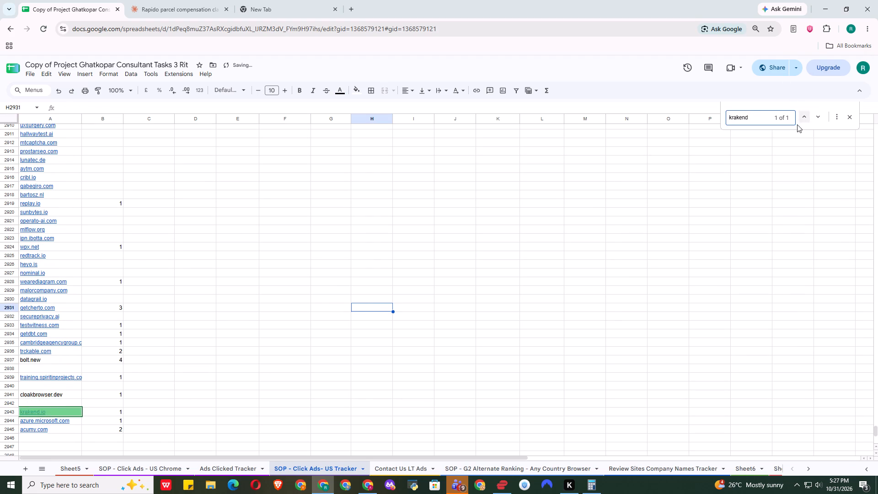
# Search the sheet for microsoft using row 2944's domain, and enter count 1 beside the earlier azure.microsoft.co entry in row 624.
pyautogui.tripleClick(42, 419)
pyautogui.click(44, 419)
pyautogui.hotkey('ctrl', 'c')
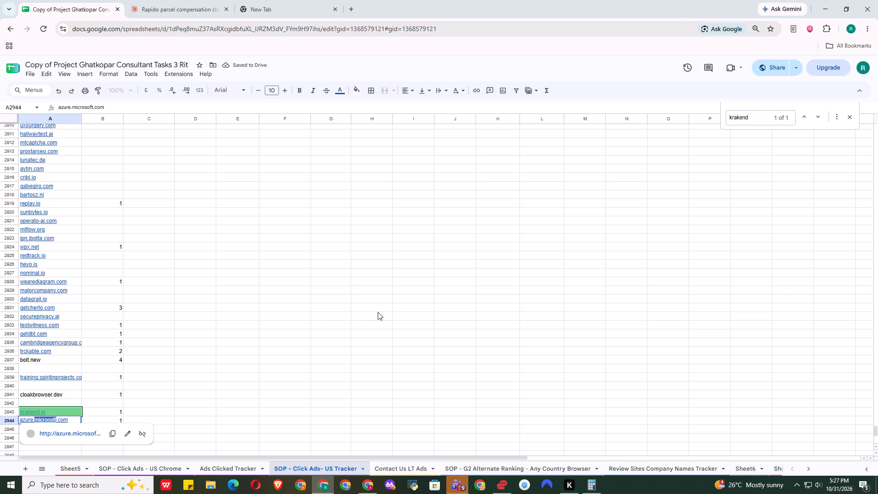
pyautogui.click(378, 312)
pyautogui.hotkey('ctrl', 'f')
pyautogui.hotkey('ctrl', 'v')
pyautogui.click(806, 118)
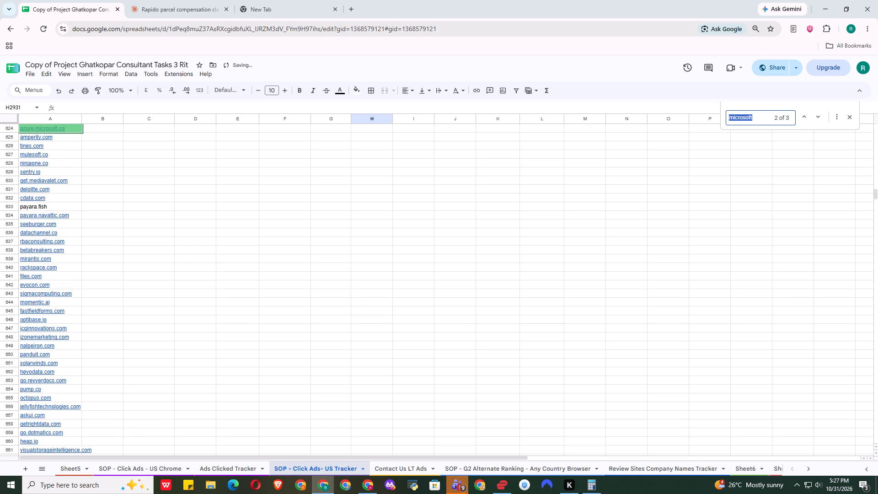
pyautogui.click(109, 133)
pyautogui.press('1')
pyautogui.click(37, 226)
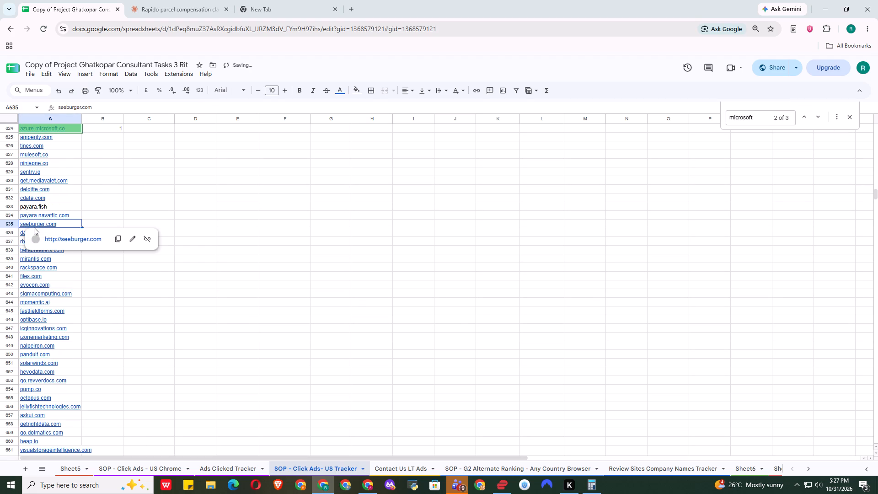
# Return to the end of the domain list and clear the duplicate azure.microsoft.com entry and its count in row 2944.
pyautogui.hotkey('ctrl', 'Down')
pyautogui.scroll(-4, 47, 253)
pyautogui.moveTo(46, 328); pyautogui.dragTo(145, 327)
pyautogui.press('BackSpace')
pyautogui.click(182, 355)
# Copy acumy from the acumy.com cell in row 2945 and search the sheet for duplicates.
pyautogui.doubleClick(41, 338)
pyautogui.doubleClick(28, 338)
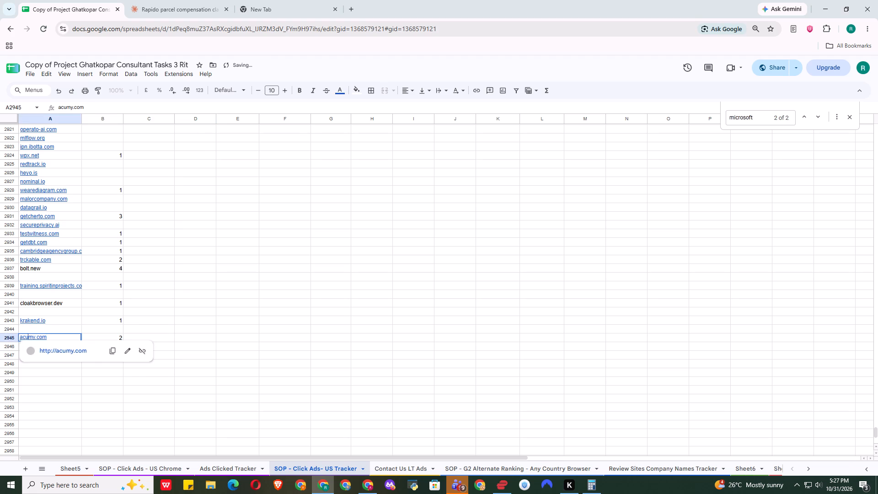
pyautogui.hotkey('ctrl', 'c')
pyautogui.click(335, 236)
pyautogui.hotkey('ctrl', 'f')
pyautogui.hotkey('ctrl', 'v')
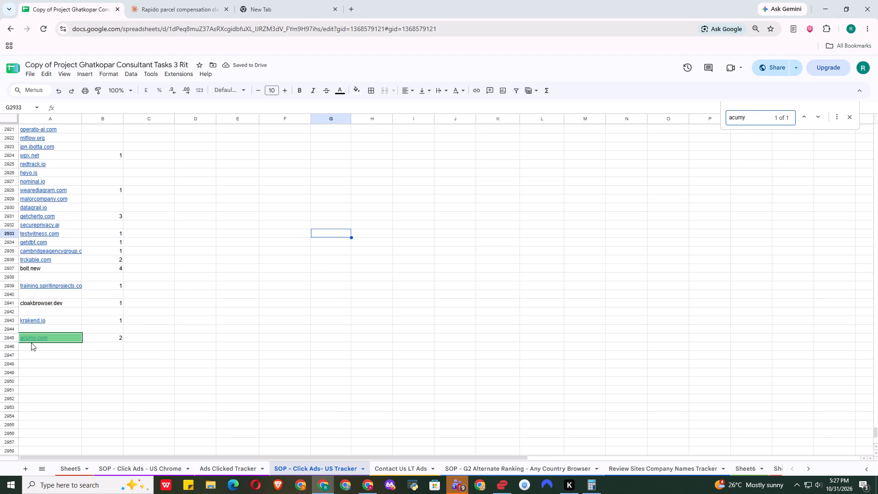
# Fill the blank rows by moving acumy.com with its count to row 2938 and krakend.io with its count to row 2940.
pyautogui.moveTo(32, 341); pyautogui.dragTo(134, 337)
pyautogui.hotkey('ctrl', 'x')
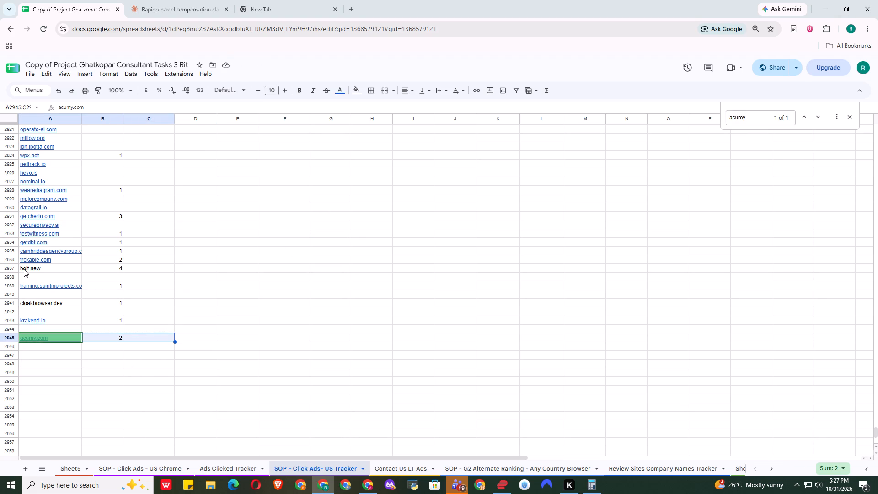
pyautogui.click(29, 277)
pyautogui.hotkey('ctrl', 'v')
pyautogui.moveTo(41, 321); pyautogui.dragTo(118, 323)
pyautogui.hotkey('ctrl', 'x')
pyautogui.click(48, 295)
pyautogui.hotkey('ctrl', 'v')
pyautogui.click(168, 281)
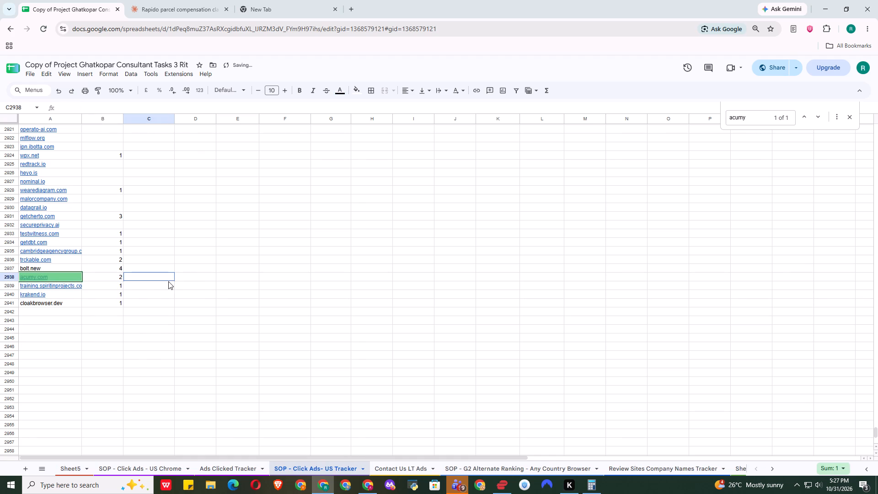
# Return to the summary area at the top of the US Tracker sheet.
pyautogui.hotkey('ctrl', 'Up')
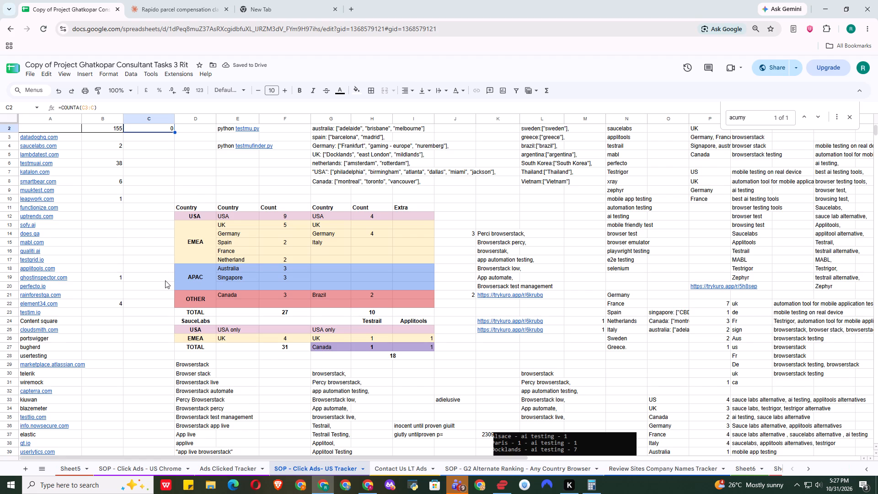
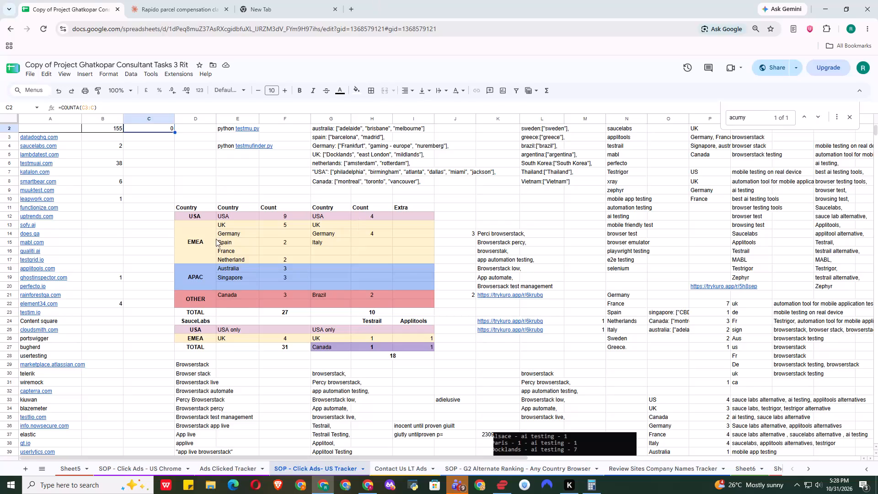
# Open the Review Sites Company Names Tracker sheet and go to the last filled Country Name entry, in row 9179.
pyautogui.scroll(-4, 152, 263)
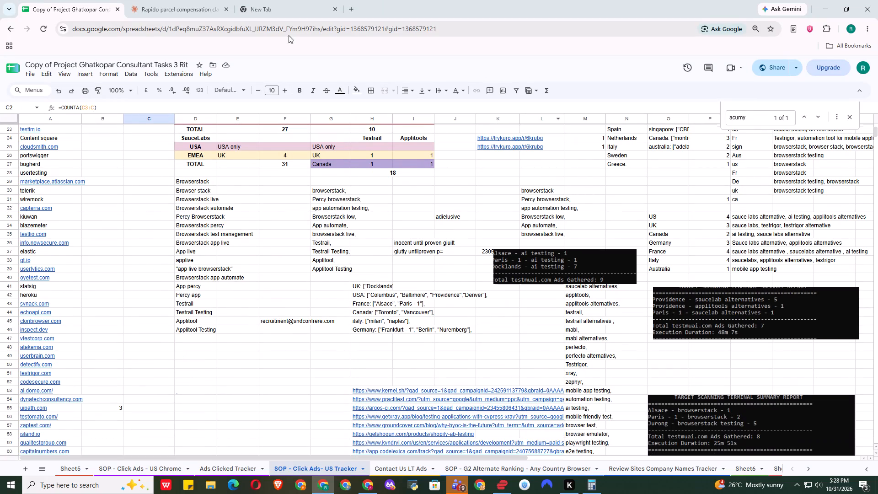
pyautogui.scroll(-3, 244, 285)
pyautogui.click(644, 467)
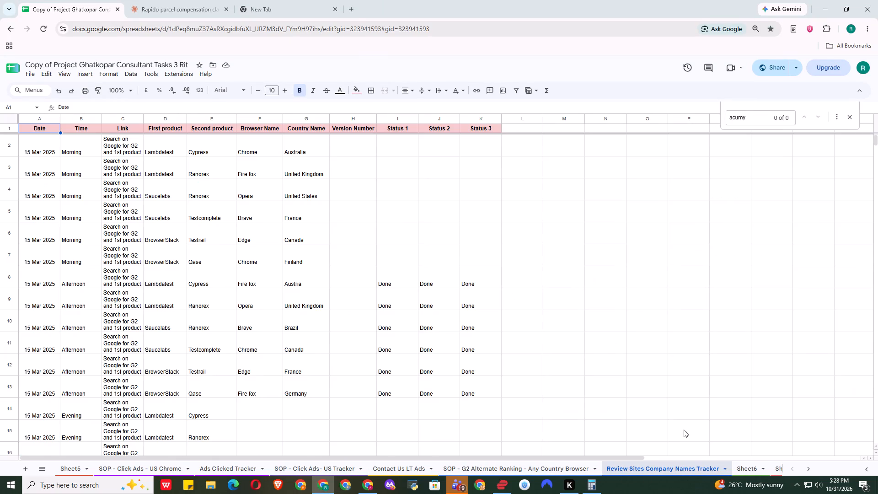
pyautogui.scroll(-2, 425, 369)
pyautogui.click(316, 315)
pyautogui.click(345, 313)
pyautogui.hotkey('ctrl', 'Down')
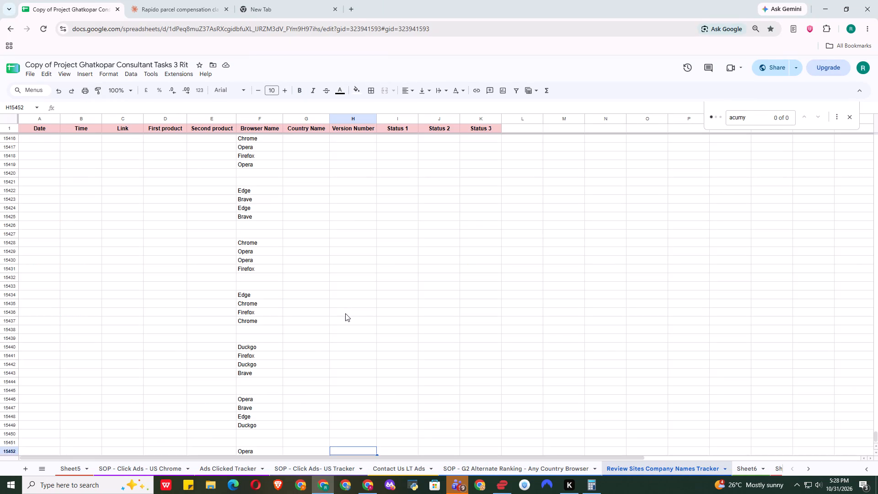
pyautogui.press('Left')
pyautogui.hotkey('ctrl', 'Up')
pyautogui.scroll(4, 345, 313)
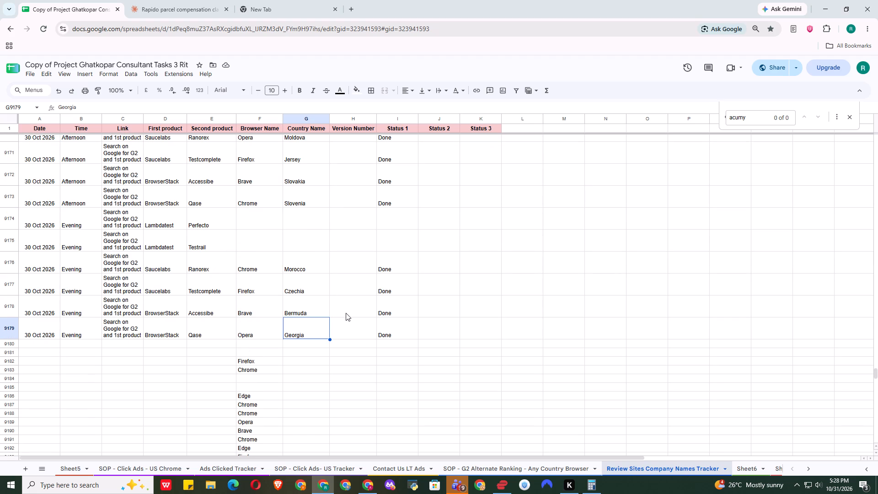
# Copy the Date to Second product cells of rows 9162–9179 and paste them from row 9180 for the 31 Oct 2026 block.
pyautogui.scroll(2, 355, 330)
pyautogui.scroll(2, 69, 220)
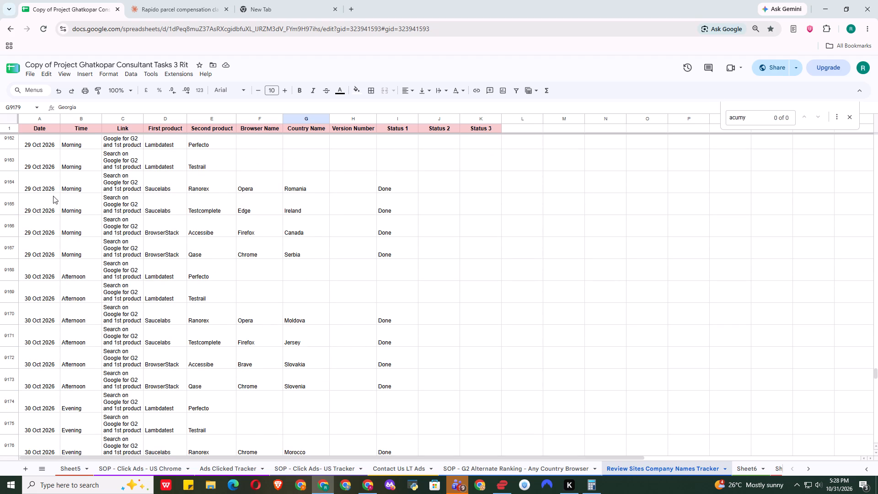
pyautogui.moveTo(45, 149); pyautogui.dragTo(199, 373)
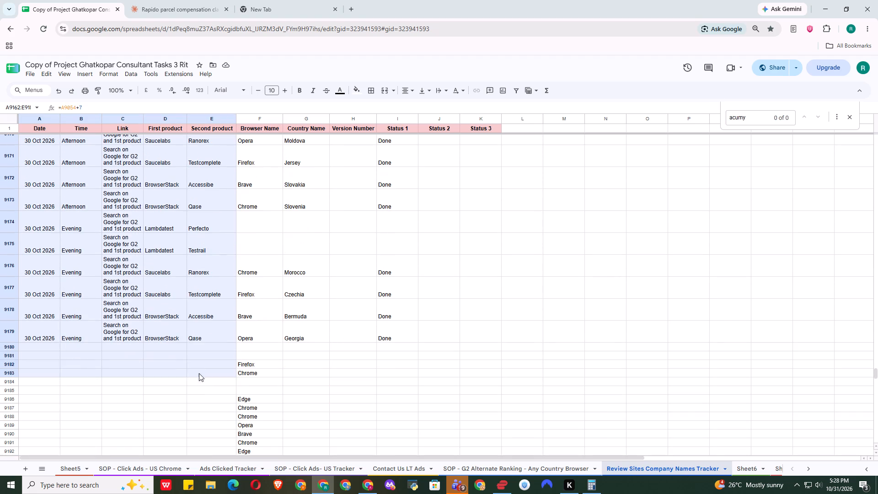
pyautogui.moveTo(199, 373); pyautogui.dragTo(198, 342)
pyautogui.hotkey('ctrl', 'c')
pyautogui.click(188, 370)
pyautogui.click(37, 344)
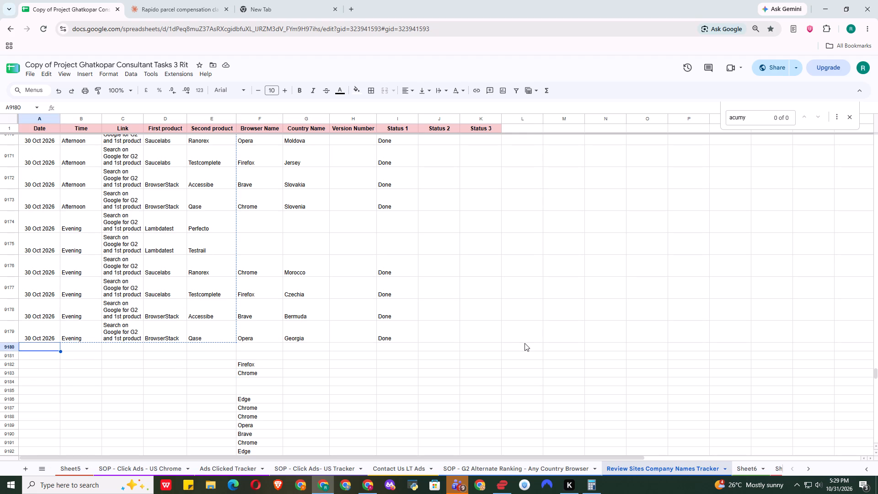
pyautogui.hotkey('ctrl', 'v')
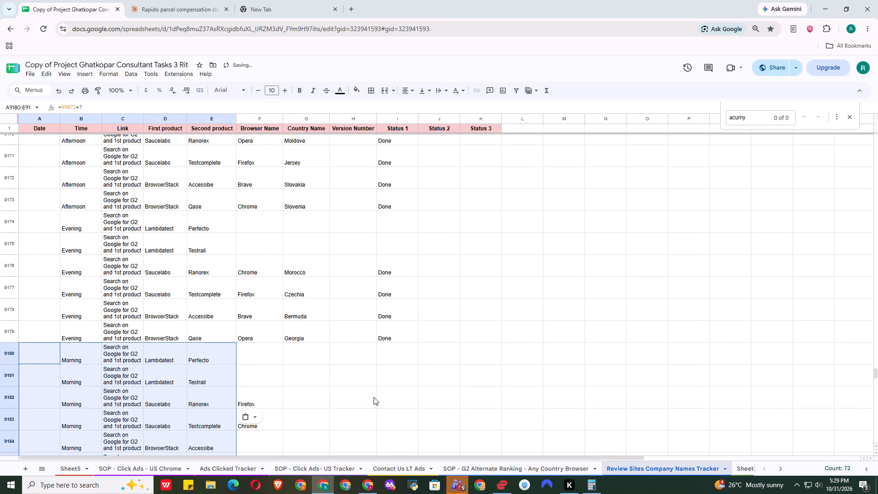
pyautogui.click(356, 354)
# Move the browser names Edge and Chrome from the afternoon Lambdatest rows 9186–9187 to rows 9184–9185.
pyautogui.scroll(-3, 309, 417)
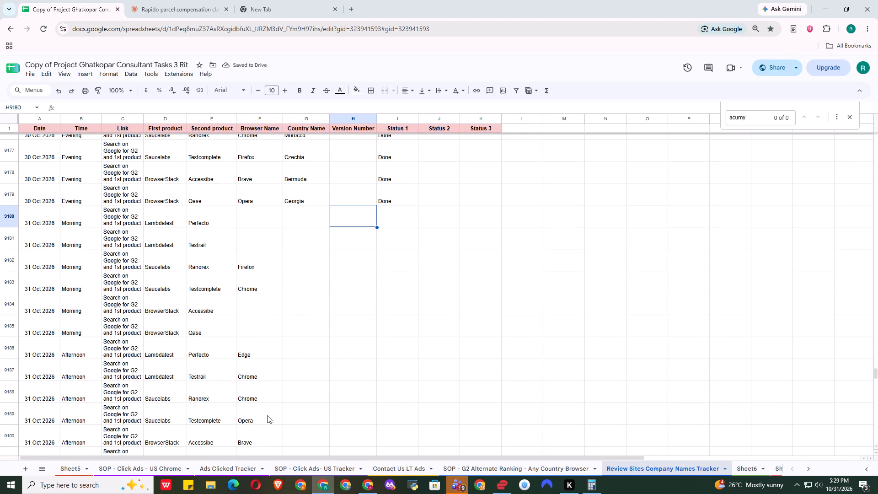
pyautogui.moveTo(260, 354); pyautogui.dragTo(262, 374)
pyautogui.hotkey('ctrl', 'x')
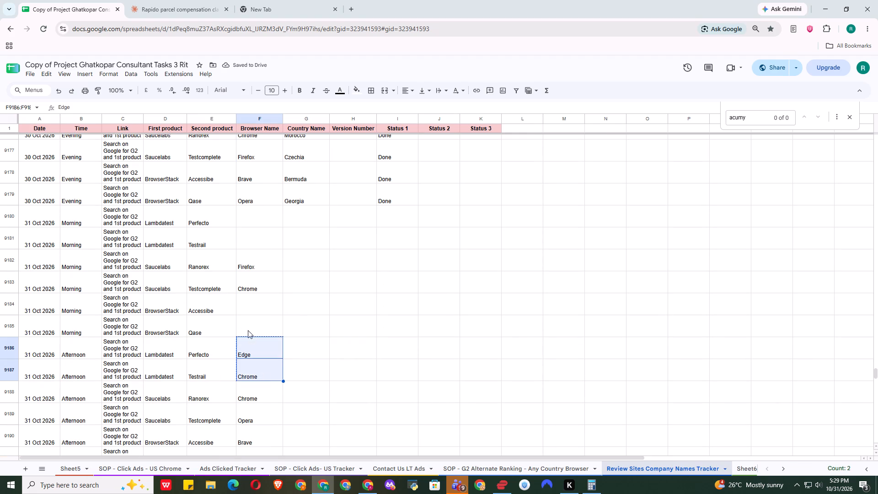
pyautogui.click(253, 313)
pyautogui.hotkey('ctrl', 'v')
# Move the browser names Edge and Firefox from the evening Lambdatest rows 9192–9193 to rows 9198–9199.
pyautogui.scroll(-2, 343, 399)
pyautogui.moveTo(256, 299); pyautogui.dragTo(257, 310)
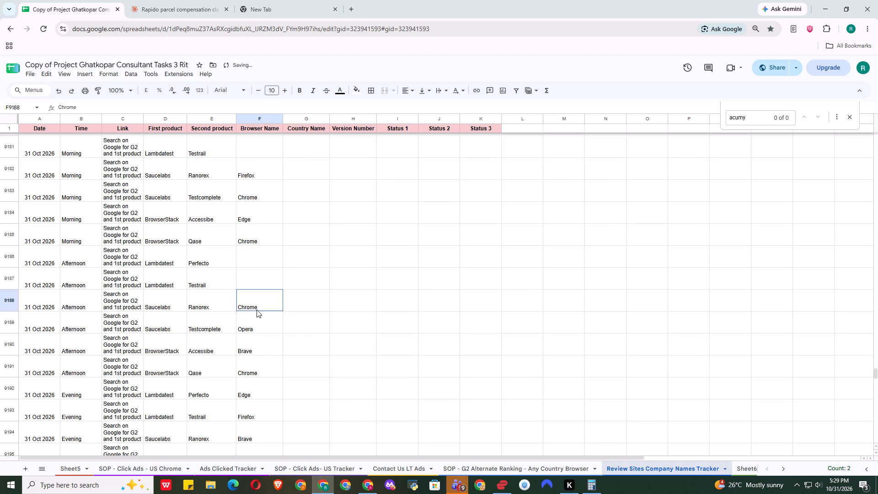
pyautogui.moveTo(257, 310); pyautogui.dragTo(260, 370)
pyautogui.moveTo(261, 396); pyautogui.dragTo(264, 410)
pyautogui.hotkey('ctrl', 'x')
pyautogui.scroll(-4, 360, 409)
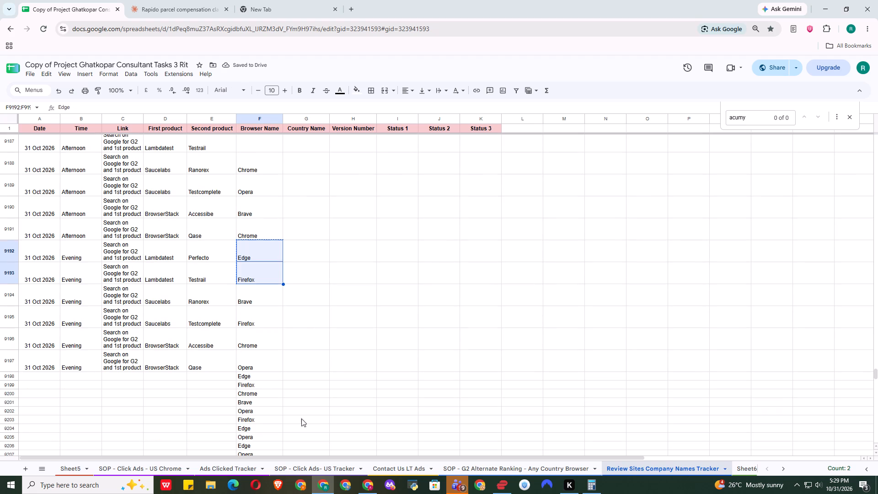
pyautogui.click(253, 334)
pyautogui.hotkey('ctrl', 'v')
pyautogui.click(327, 333)
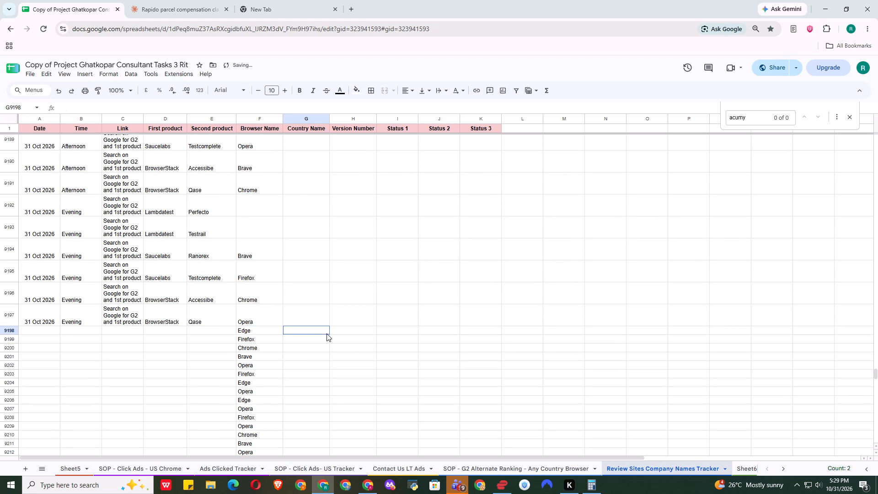
# Copy Country Name through Status 1 from rows 2665–2684, Hong Kong to Kenya, and paste them starting at row 9182.
pyautogui.scroll(2, 349, 345)
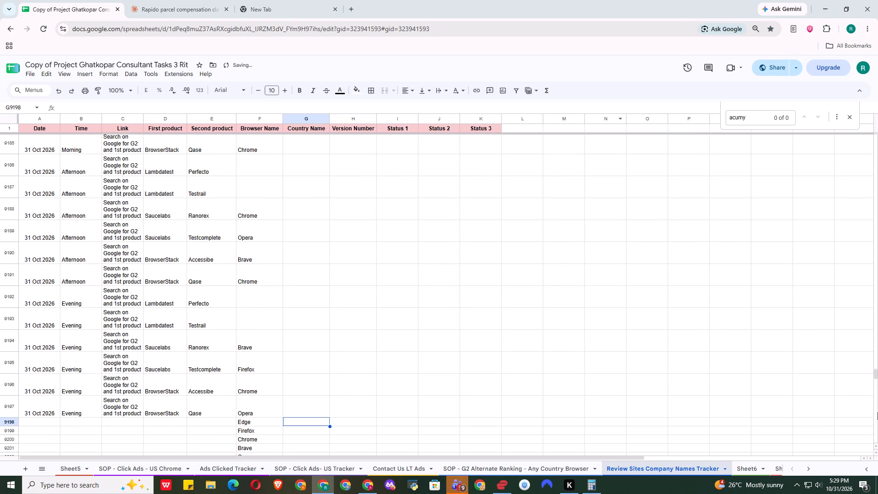
pyautogui.moveTo(877, 372); pyautogui.dragTo(854, 203)
pyautogui.scroll(-7, 319, 237)
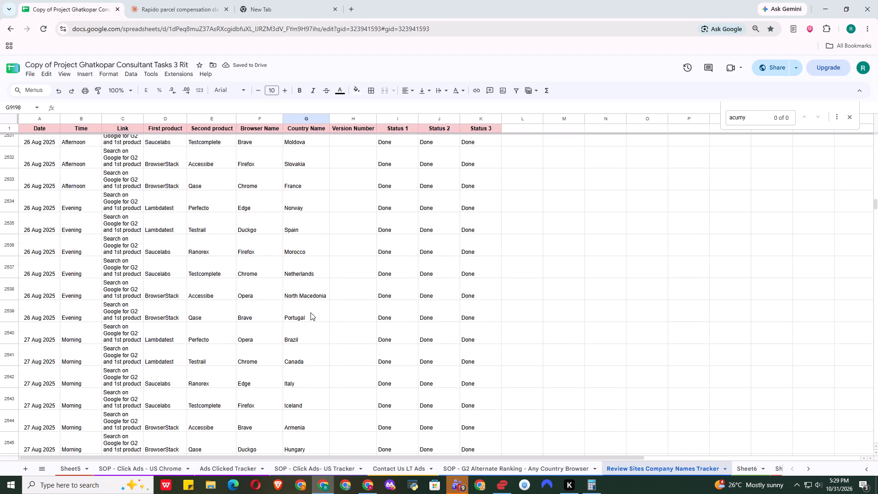
pyautogui.scroll(-11, 311, 312)
pyautogui.scroll(-20, 300, 311)
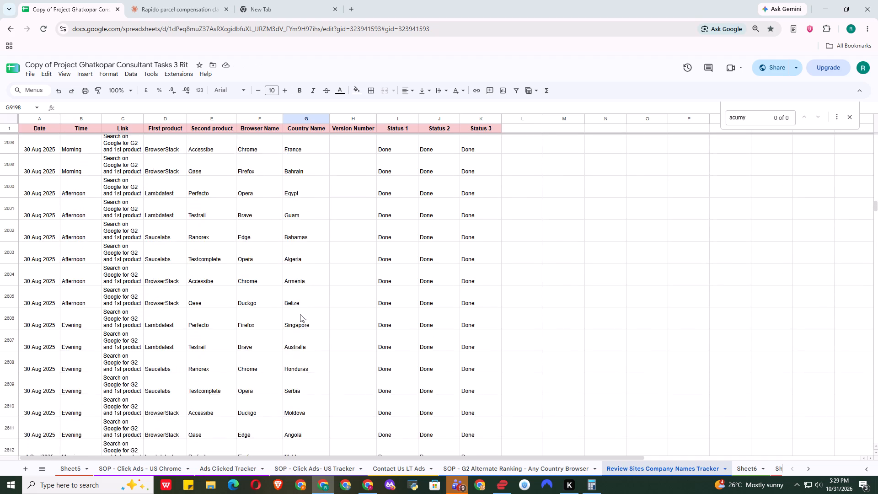
pyautogui.scroll(-20, 300, 314)
pyautogui.scroll(-12, 300, 314)
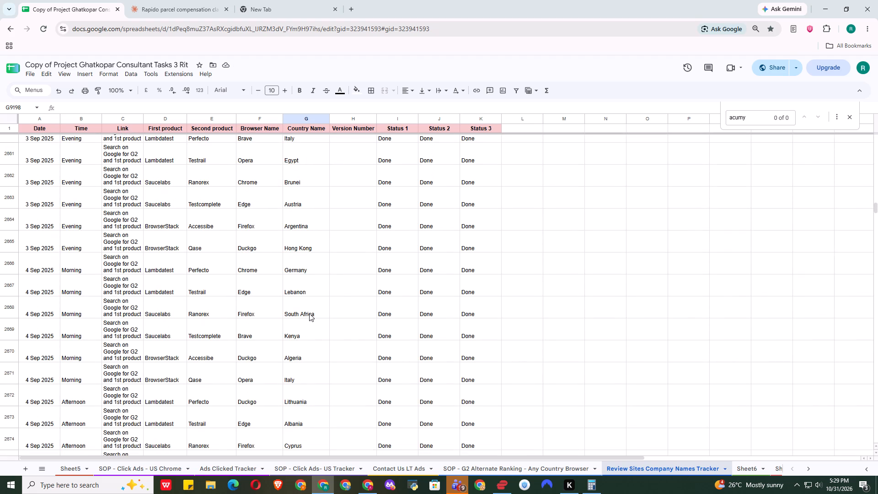
pyautogui.moveTo(245, 223); pyautogui.dragTo(256, 276)
pyautogui.moveTo(290, 206); pyautogui.dragTo(318, 447)
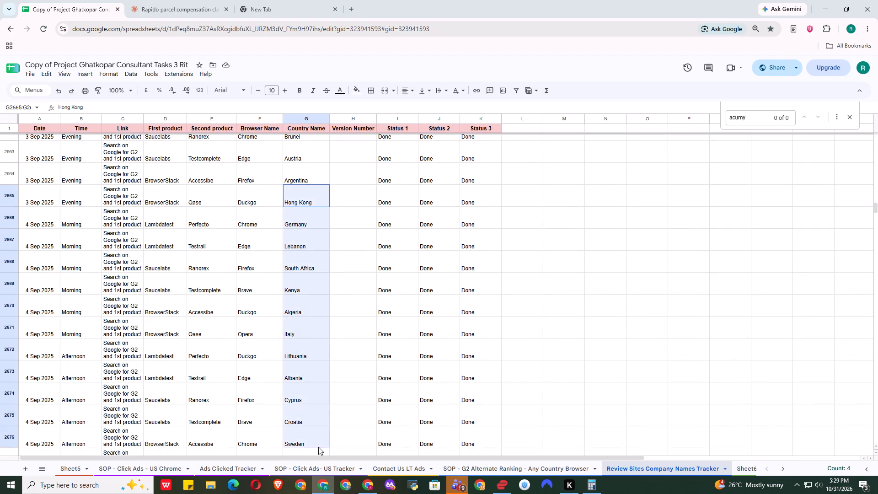
pyautogui.moveTo(318, 447); pyautogui.dragTo(385, 437)
pyautogui.hotkey('ctrl', 'c')
pyautogui.click(350, 397)
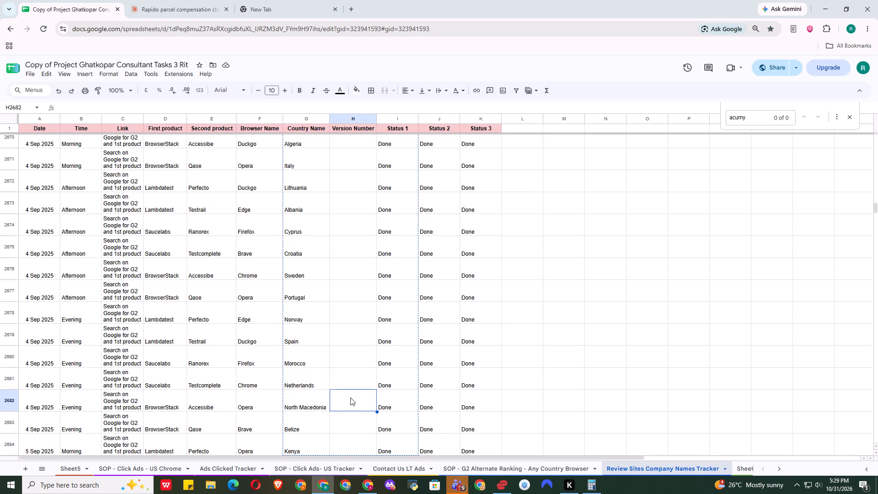
pyautogui.hotkey('ctrl', 'Down')
pyautogui.press('Left')
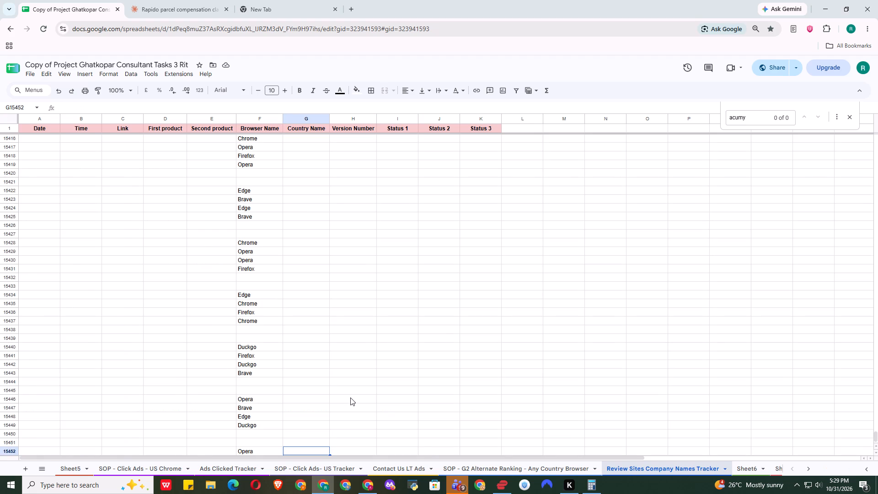
pyautogui.hotkey('ctrl', 'Up')
pyautogui.click(309, 219)
pyautogui.hotkey('ctrl', 'v')
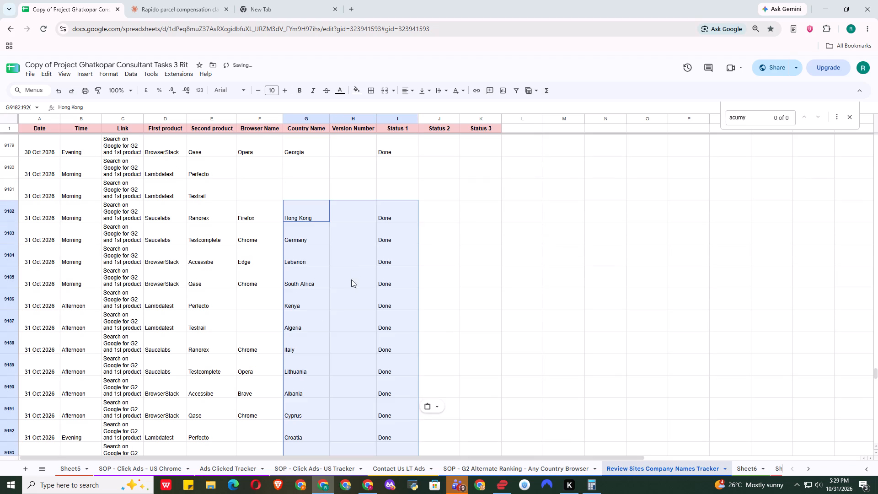
# Move the countries Kenya and Algeria from the afternoon Lambdatest rows 9186–9187 to rows 9202–9203.
pyautogui.moveTo(300, 307); pyautogui.dragTo(308, 328)
pyautogui.hotkey('ctrl', 'x')
pyautogui.scroll(-4, 321, 393)
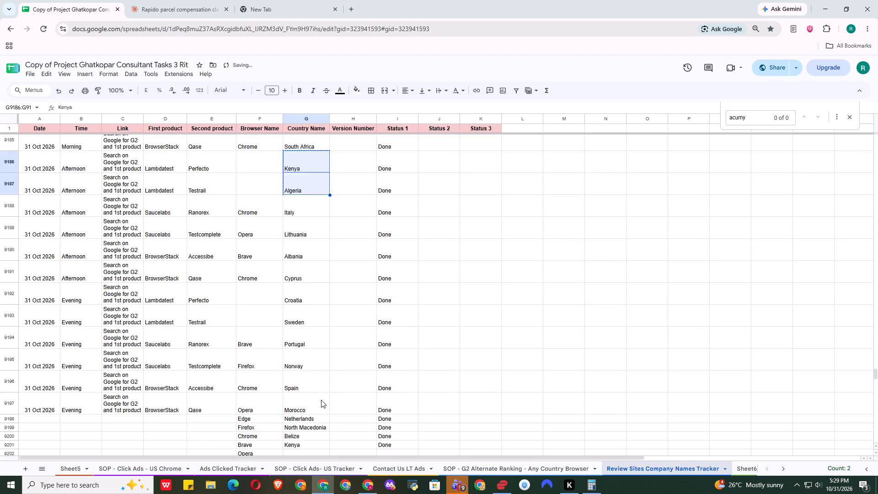
pyautogui.click(298, 412)
pyautogui.hotkey('ctrl', 'v')
# Move the countries Croatia and Sweden from the evening Lambdatest rows 9192–9193 to the free cells starting at row 9204.
pyautogui.moveTo(304, 246); pyautogui.dragTo(304, 247)
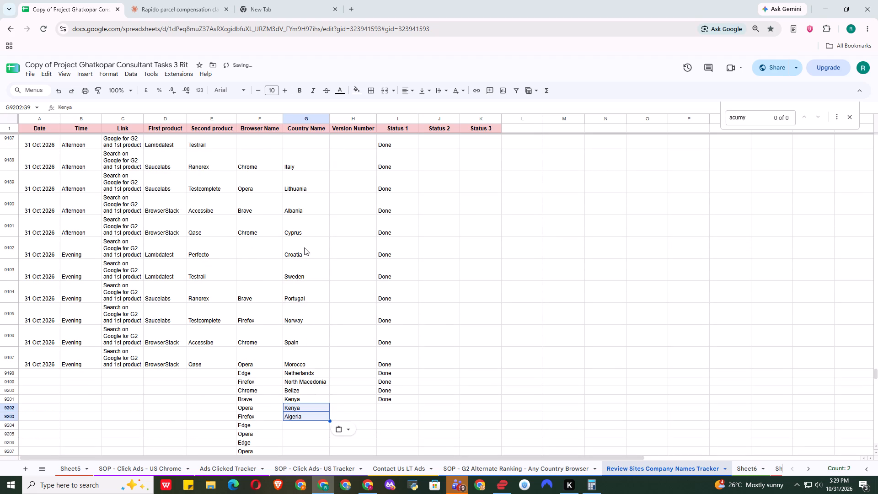
pyautogui.moveTo(304, 247); pyautogui.dragTo(306, 272)
pyautogui.hotkey('ctrl', 'x')
pyautogui.click(297, 421)
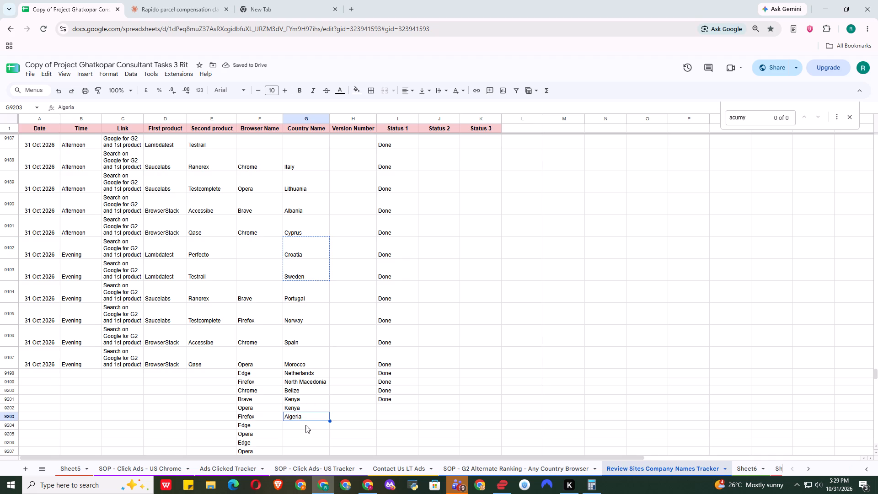
pyautogui.click(304, 426)
pyautogui.hotkey('ctrl', 'v')
pyautogui.scroll(2, 385, 350)
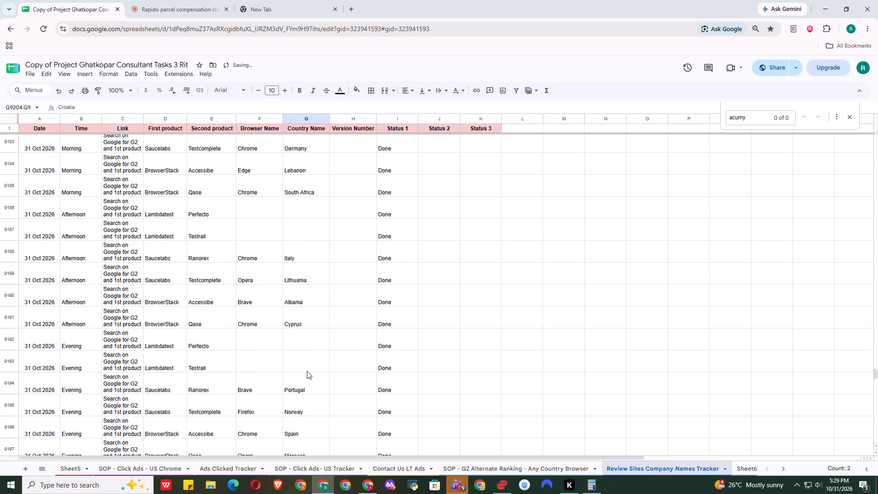
# Clear the Done status in Status 1 for the Lambdatest rows 9192–9193 and 9186–9187.
pyautogui.moveTo(310, 385); pyautogui.dragTo(302, 444)
pyautogui.scroll(-4, 422, 397)
pyautogui.moveTo(385, 165); pyautogui.dragTo(388, 173)
pyautogui.press('BackSpace')
pyautogui.click(466, 203)
pyautogui.scroll(3, 366, 237)
pyautogui.moveTo(392, 167); pyautogui.dragTo(397, 183)
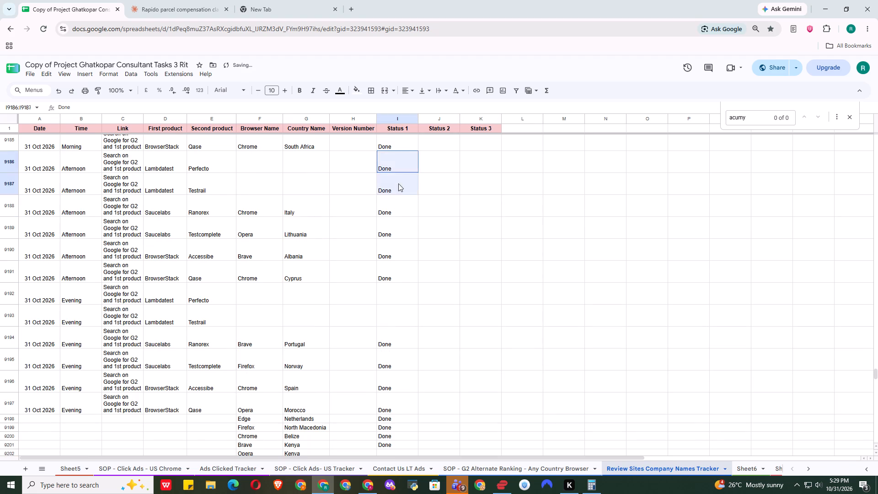
pyautogui.press('BackSpace')
pyautogui.click(479, 202)
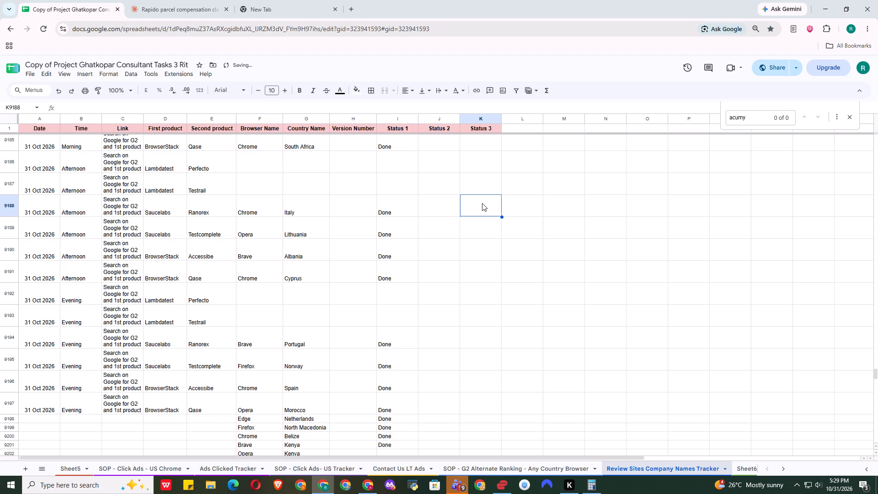
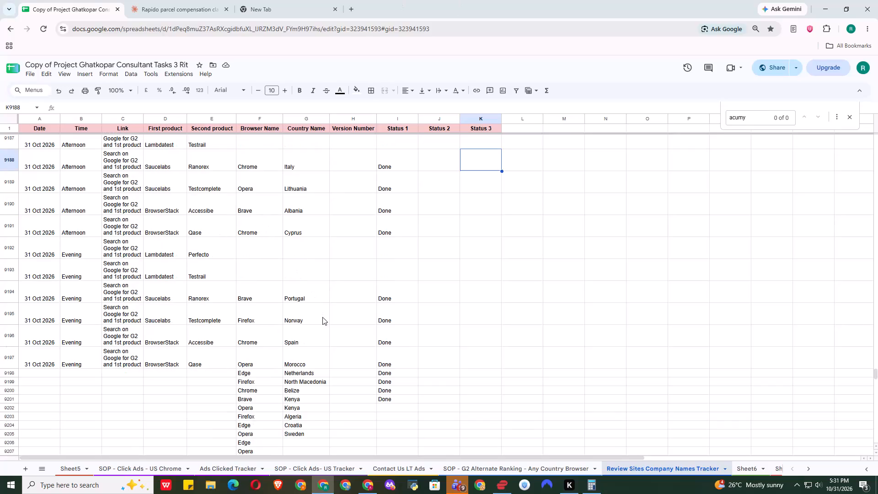
# Open the SOP - Click Ads- US Tracker sheet and view its country count tables at the top.
pyautogui.click(271, 467)
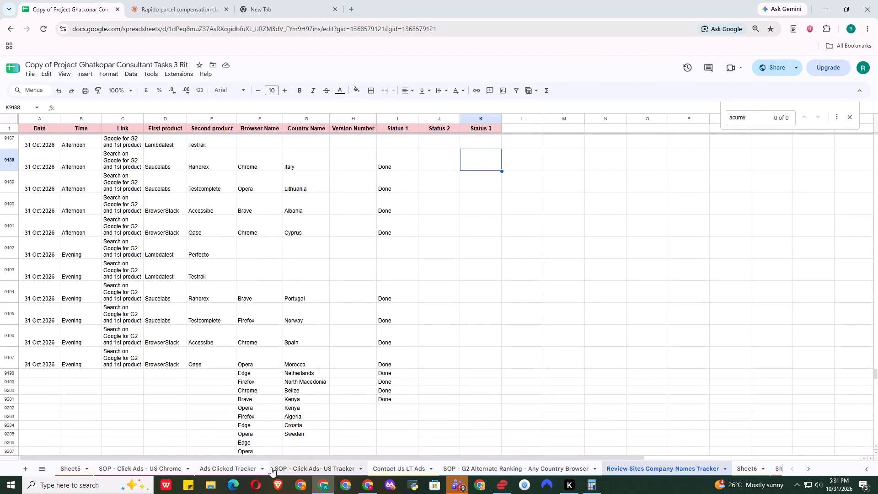
pyautogui.scroll(10, 199, 376)
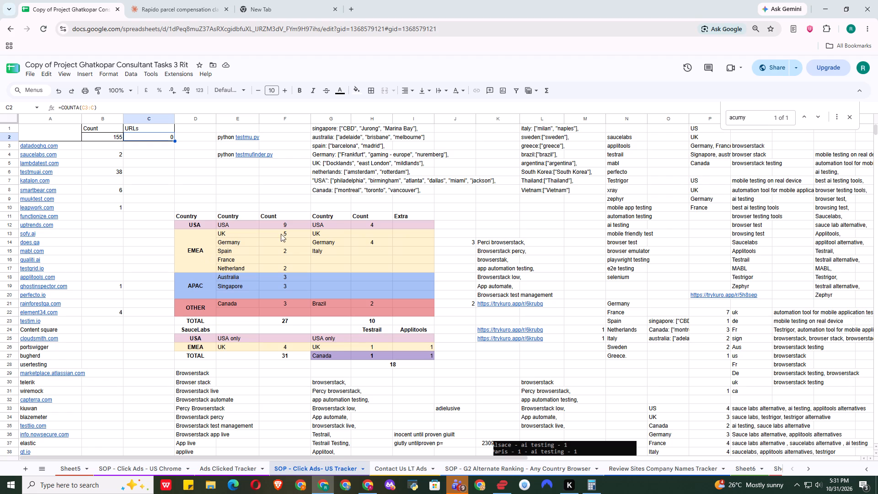
# Close the browser tab holding the Claude chat about the Rapido parcel compensation claim.
pyautogui.click(191, 1)
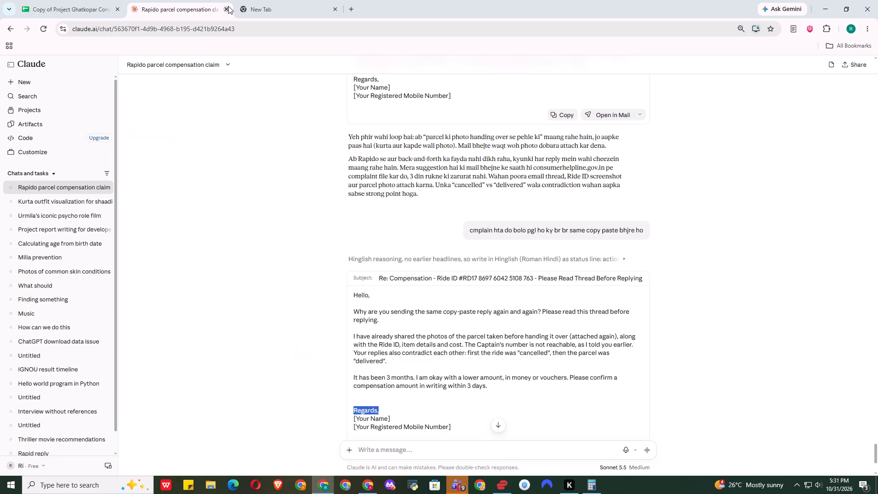
pyautogui.click(228, 6)
# Open the master spreadsheet from its saved shortcut in the empty new browser tab.
pyautogui.click(74, 4)
pyautogui.click(188, 0)
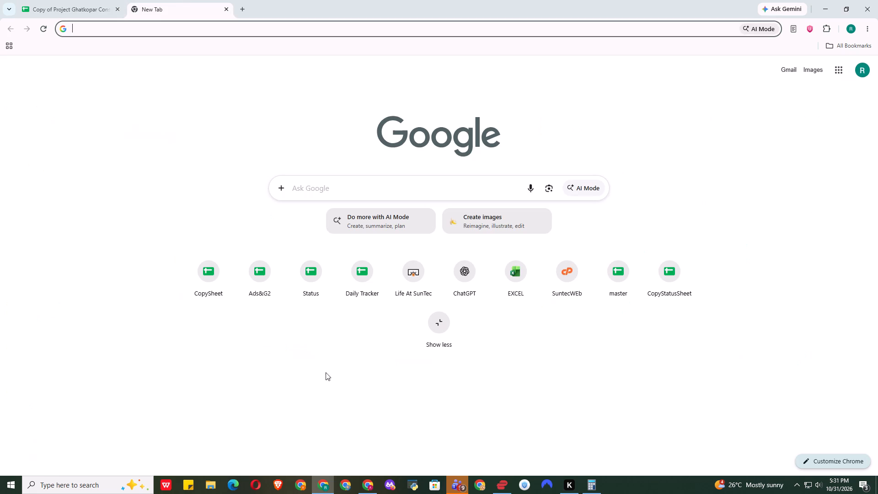
pyautogui.click(622, 297)
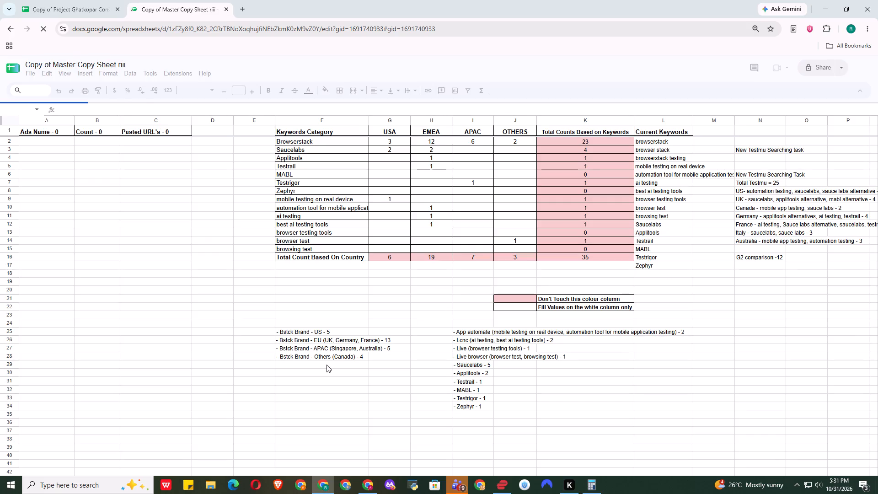
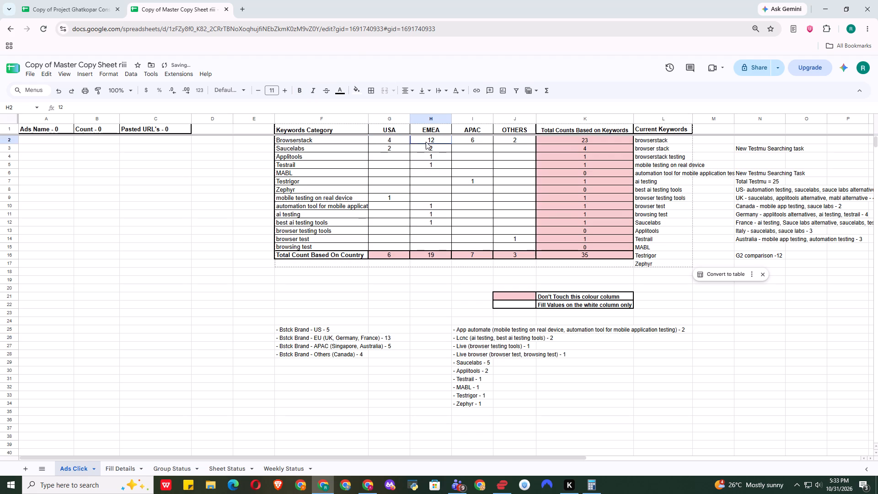
# Set the Browserstack count for EMEA to 13 in the keywords category table of the Ads Click sheet.
pyautogui.press('1')
pyautogui.press('3')
pyautogui.click(448, 171)
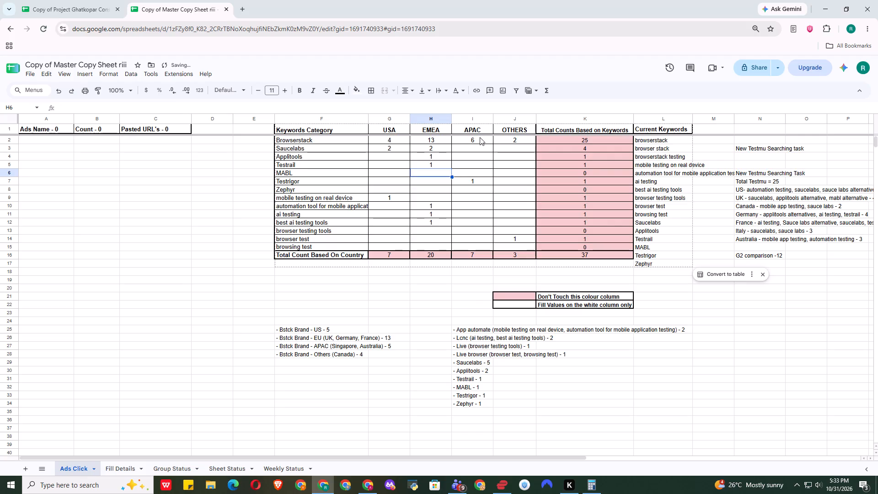
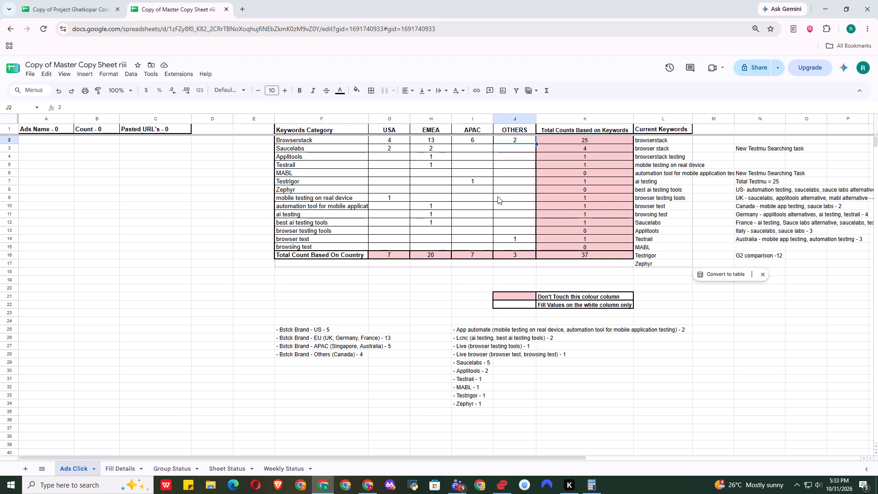
# Set the Browserstack counts in the keywords category table to 1 for OTHERS and 5 for APAC.
pyautogui.press('1')
pyautogui.click(497, 199)
pyautogui.click(481, 140)
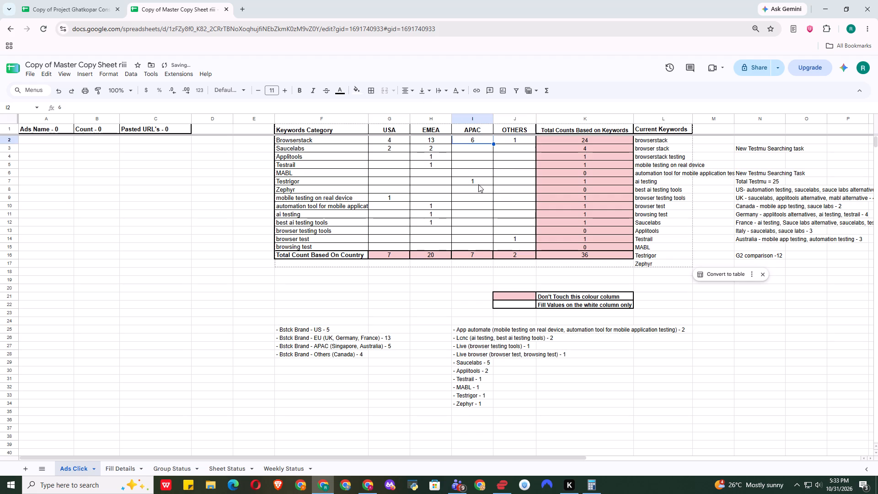
pyautogui.scroll(1, 481, 201)
pyautogui.press('5')
pyautogui.click(510, 220)
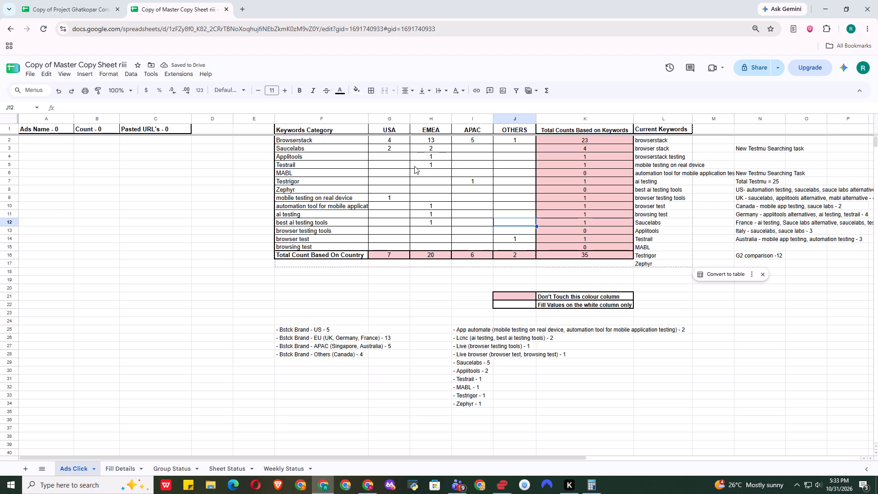
# Enter 1 as the Saucelabs count for APAC in the keywords category table.
pyautogui.click(385, 151)
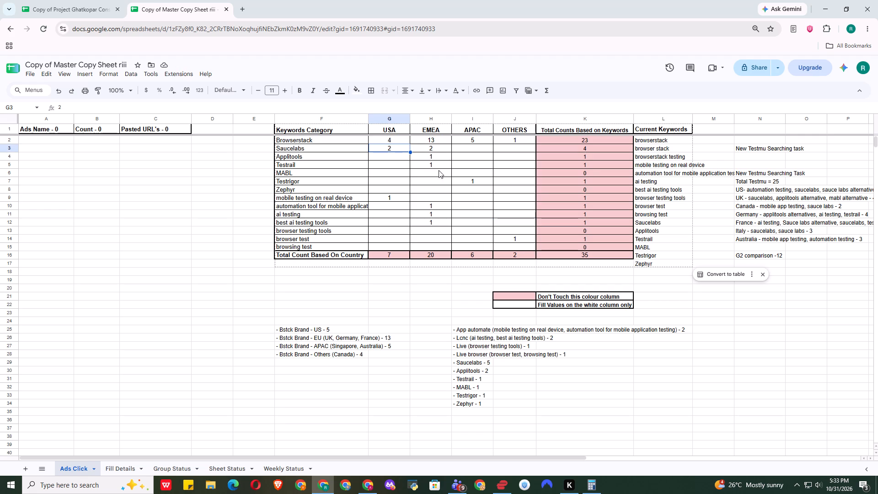
pyautogui.click(474, 147)
pyautogui.press('1')
pyautogui.click(467, 164)
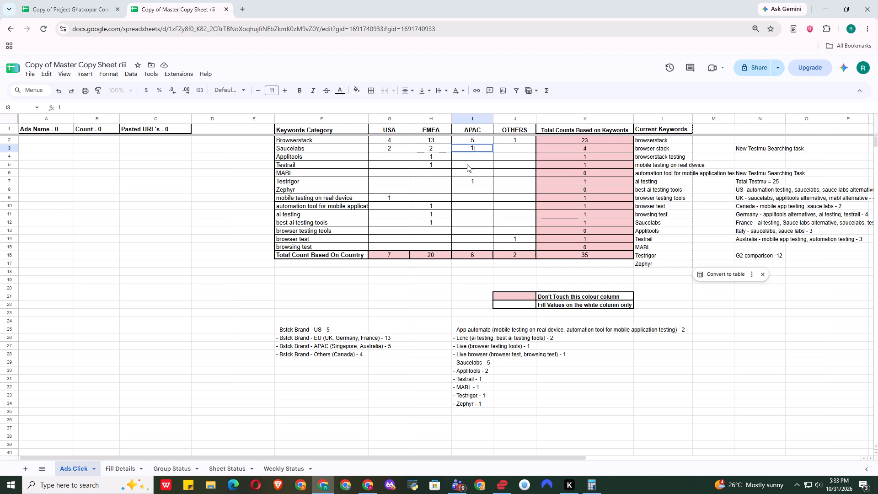
# Enter 1 as the Applitools count for USA in the keywords category table.
pyautogui.click(437, 158)
pyautogui.click(404, 160)
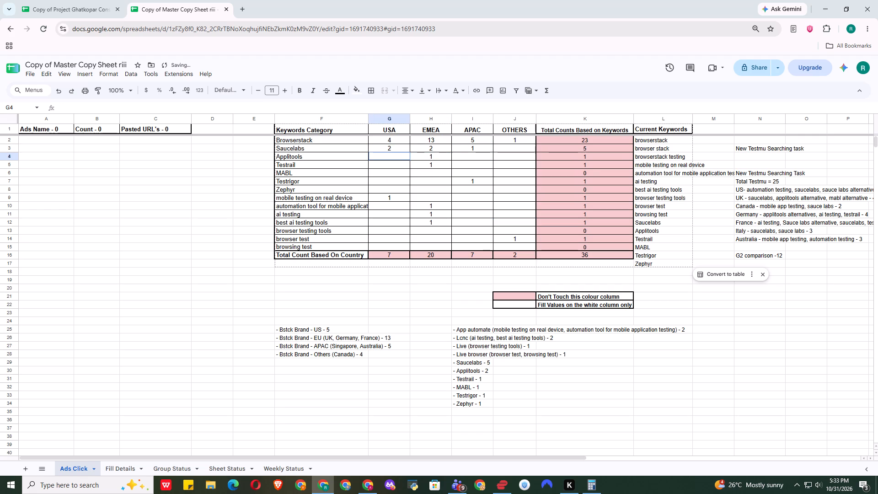
pyautogui.press('1')
pyautogui.click(434, 175)
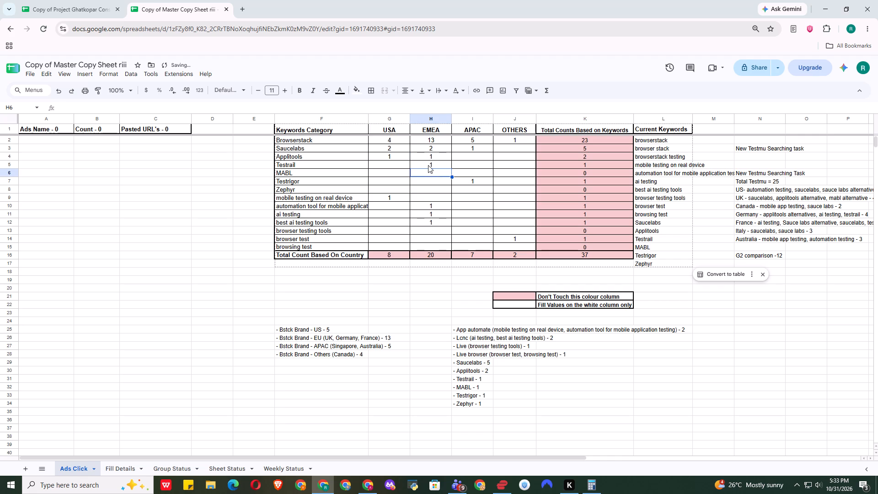
pyautogui.click(402, 156)
pyautogui.click(433, 167)
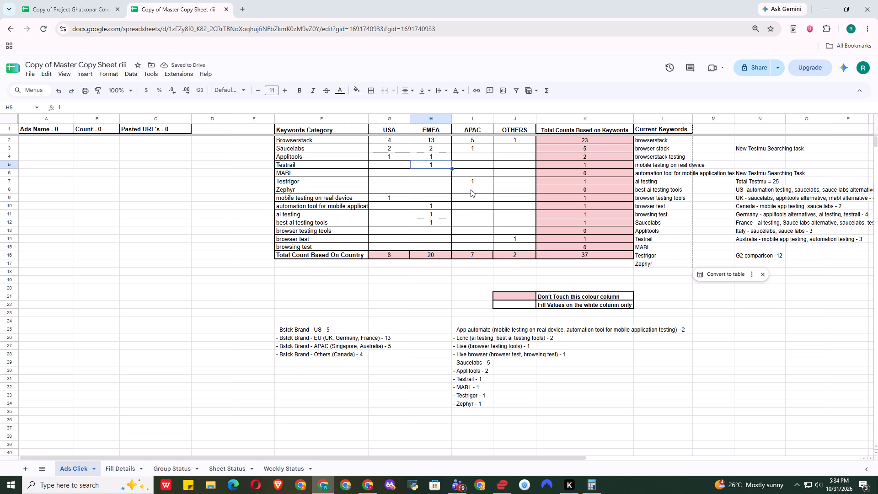
# Enter 1 as the Testrigor count for EMEA in the keywords category table.
pyautogui.click(466, 181)
pyautogui.click(433, 181)
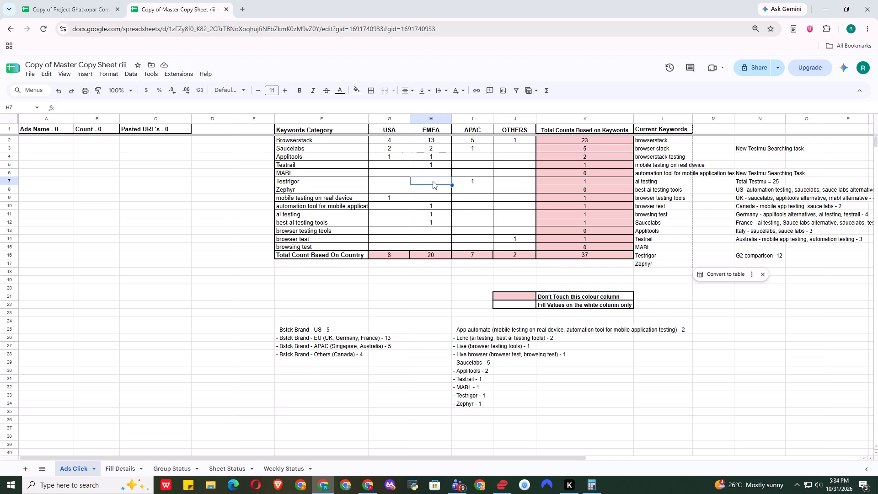
pyautogui.press('1')
pyautogui.click(461, 195)
pyautogui.click(432, 189)
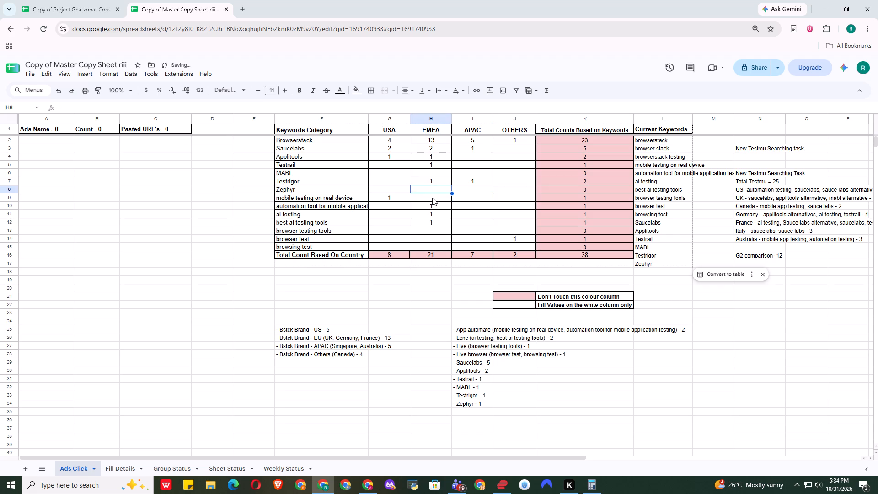
# Check the lower keyword rows and clear the EMEA count for best ai testing tools.
pyautogui.click(432, 198)
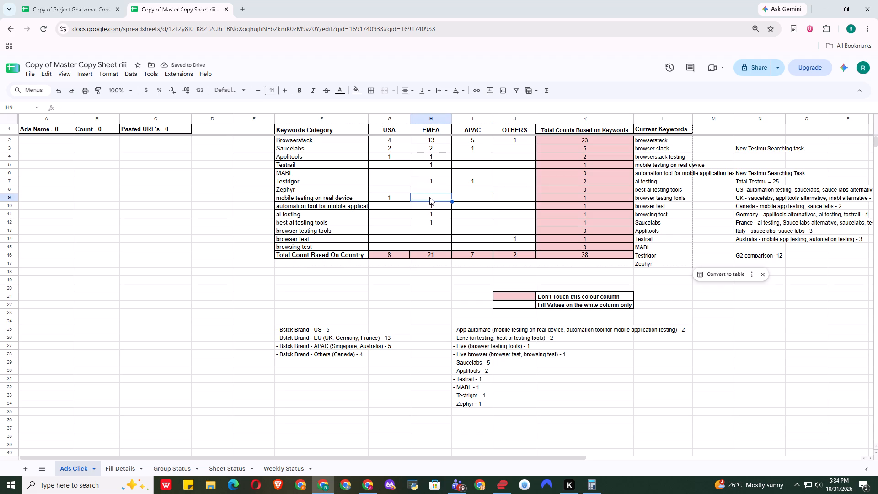
pyautogui.click(448, 212)
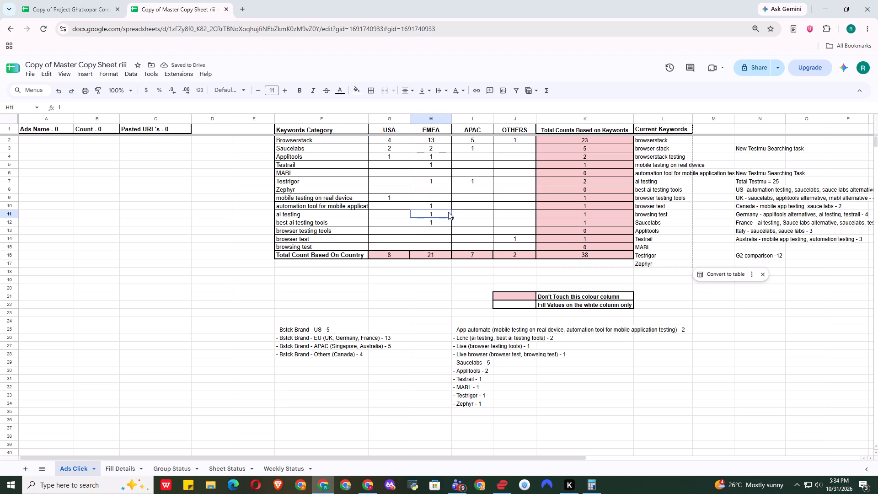
pyautogui.click(425, 195)
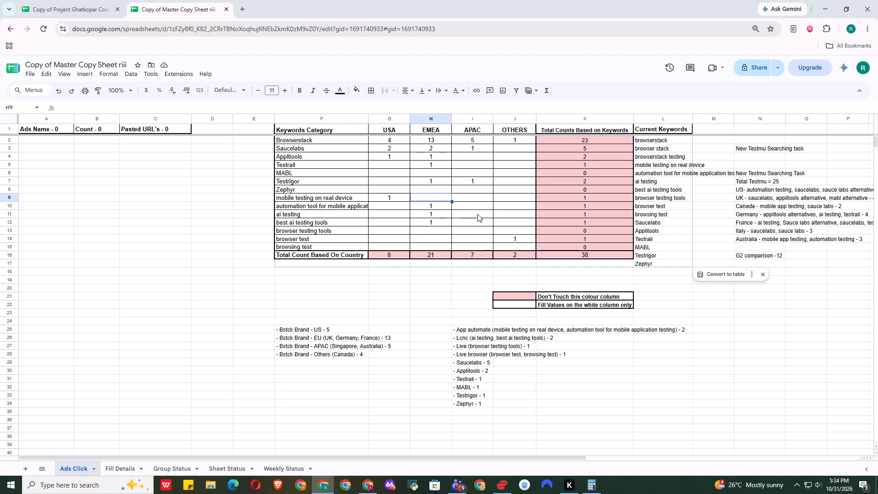
pyautogui.click(398, 205)
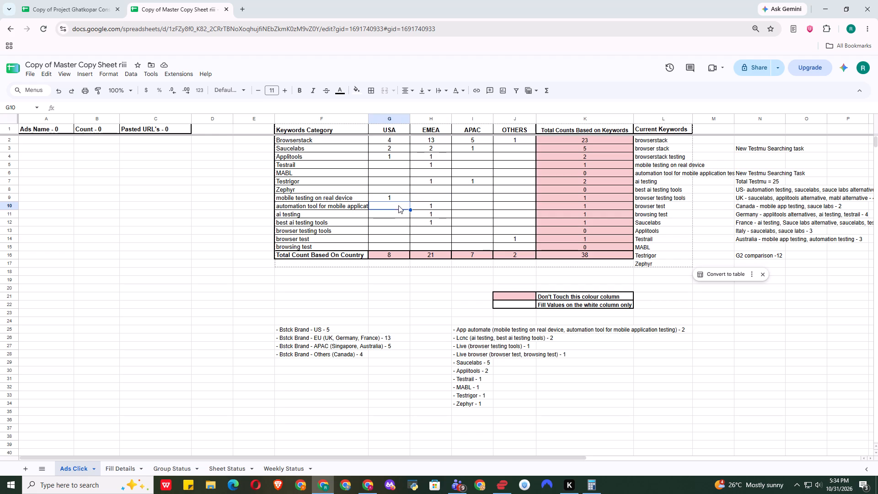
pyautogui.click(488, 207)
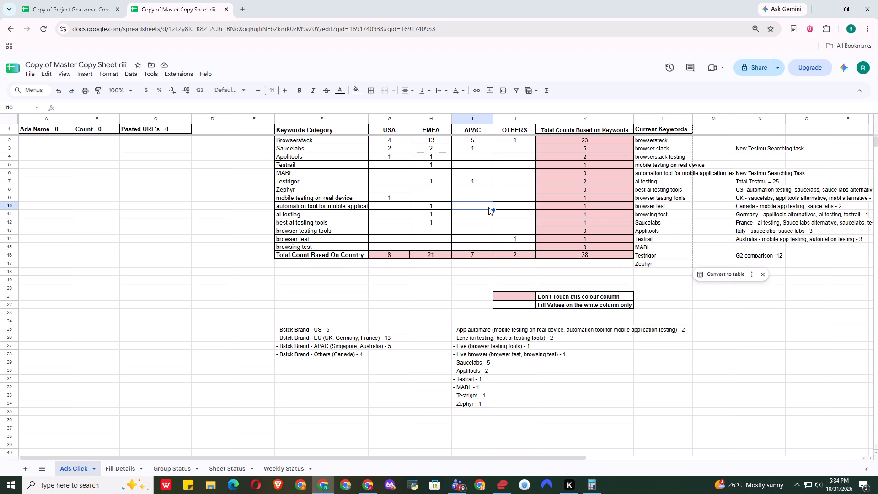
pyautogui.click(423, 220)
pyautogui.click(428, 213)
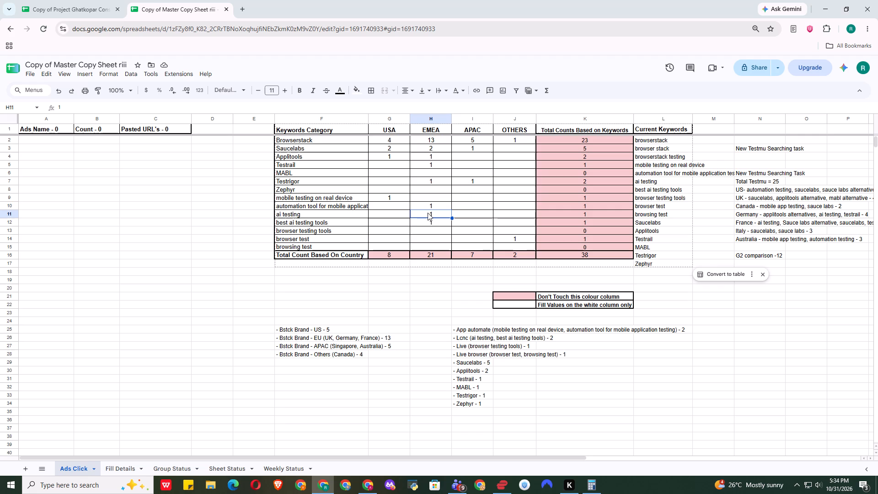
pyautogui.click(430, 222)
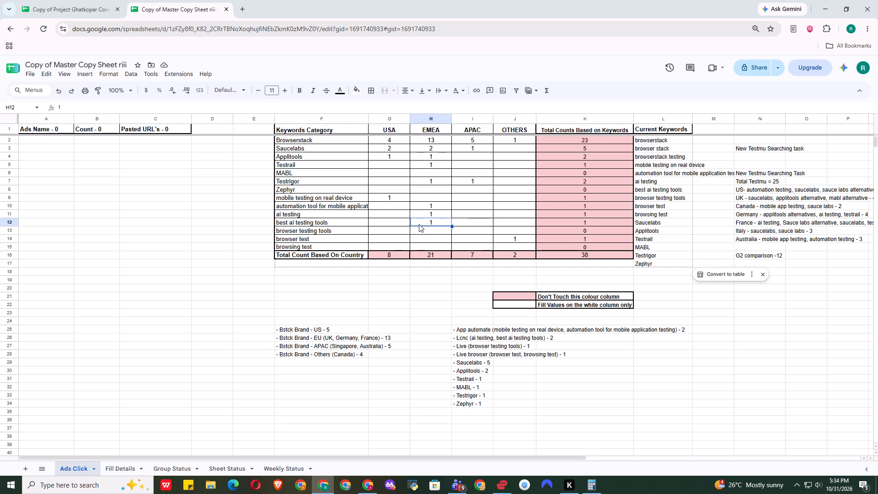
pyautogui.press('BackSpace')
# Enter 1 as the ai testing count for APAC, keeping the APAC cell of the automation tool row empty.
pyautogui.click(426, 213)
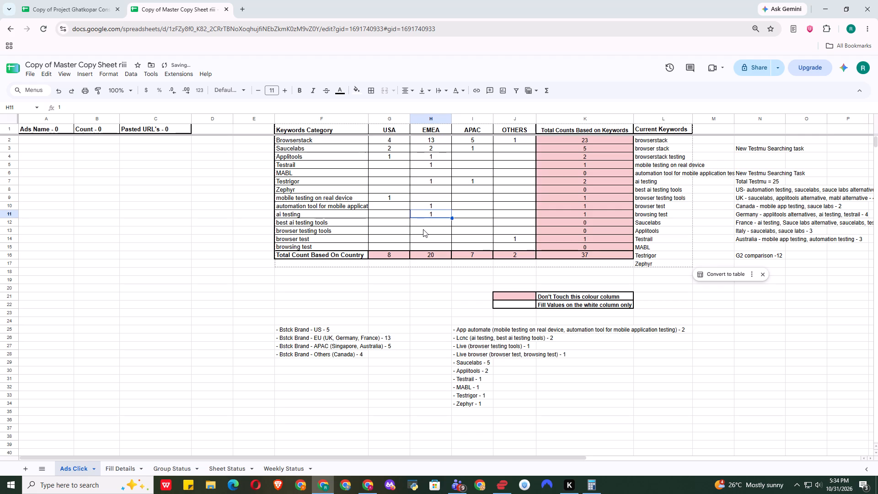
pyautogui.click(465, 210)
pyautogui.press('1')
pyautogui.click(467, 225)
pyautogui.click(466, 210)
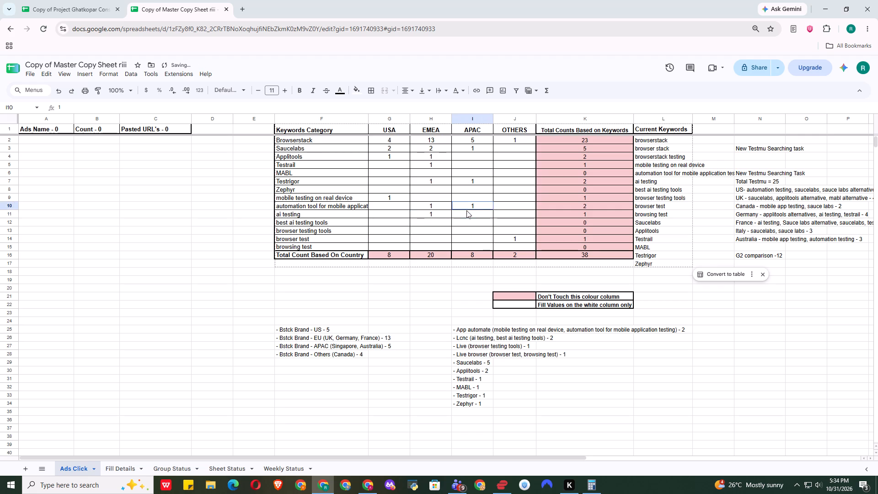
pyautogui.click(470, 218)
pyautogui.press('1')
pyautogui.click(470, 227)
pyautogui.click(471, 210)
pyautogui.press('BackSpace')
pyautogui.click(472, 232)
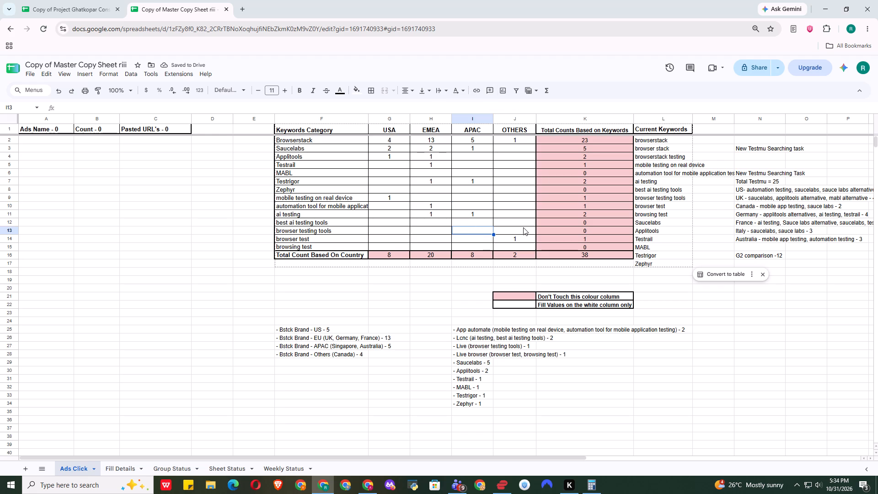
# Clear the browser test count for OTHERS in the keywords category table.
pyautogui.click(516, 238)
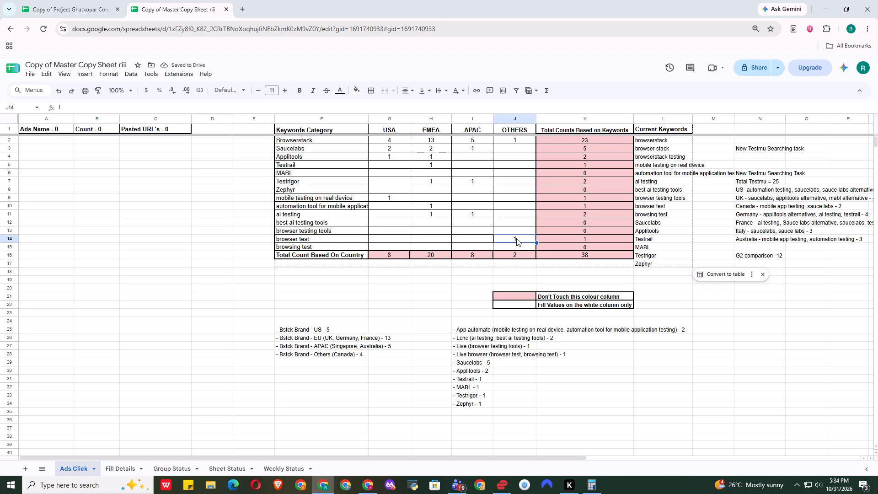
pyautogui.press('BackSpace')
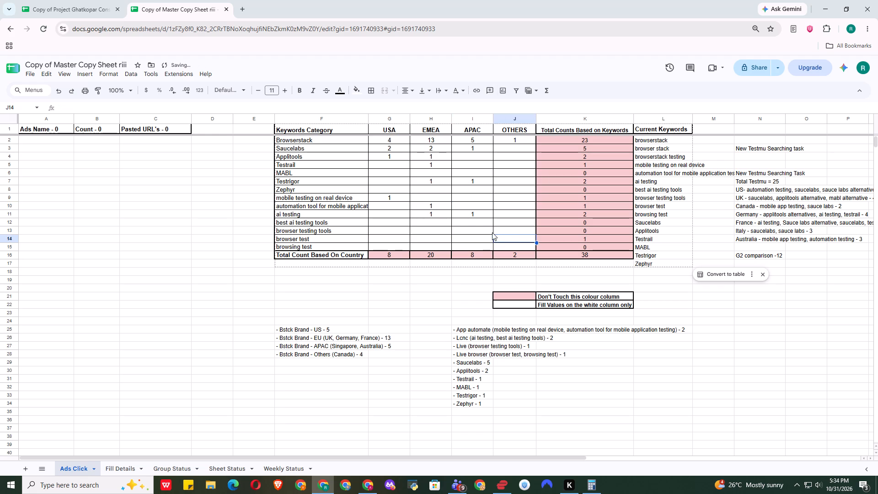
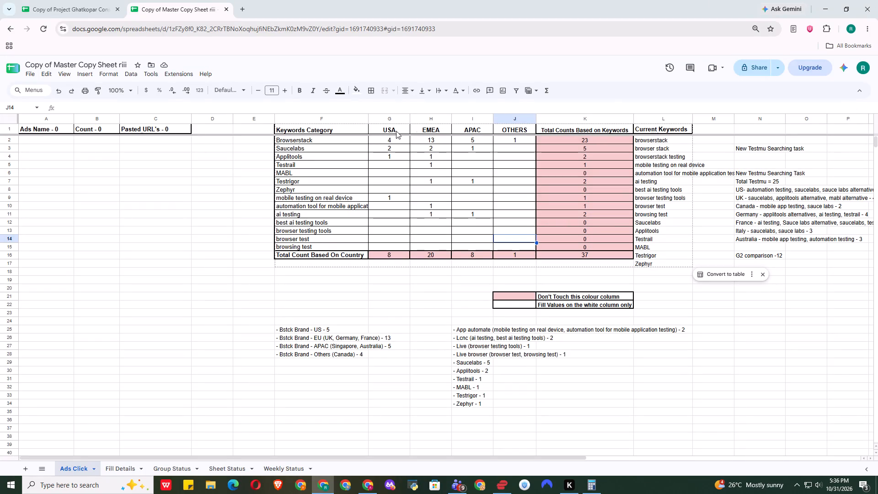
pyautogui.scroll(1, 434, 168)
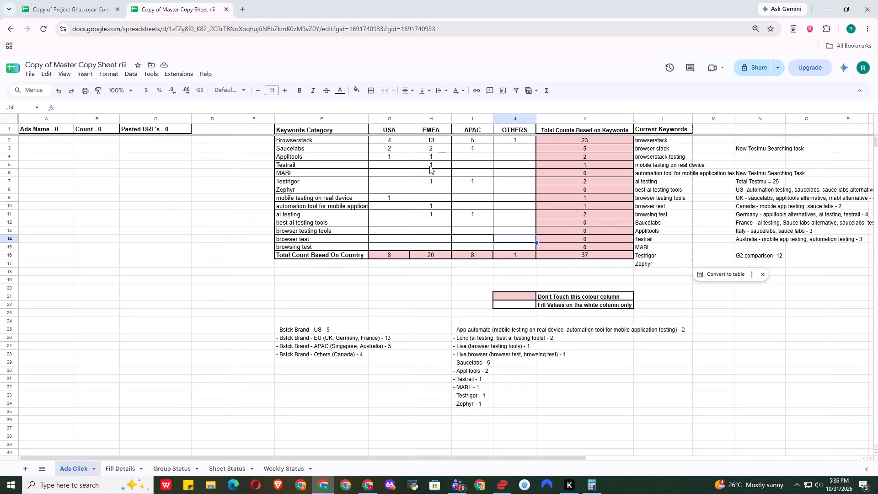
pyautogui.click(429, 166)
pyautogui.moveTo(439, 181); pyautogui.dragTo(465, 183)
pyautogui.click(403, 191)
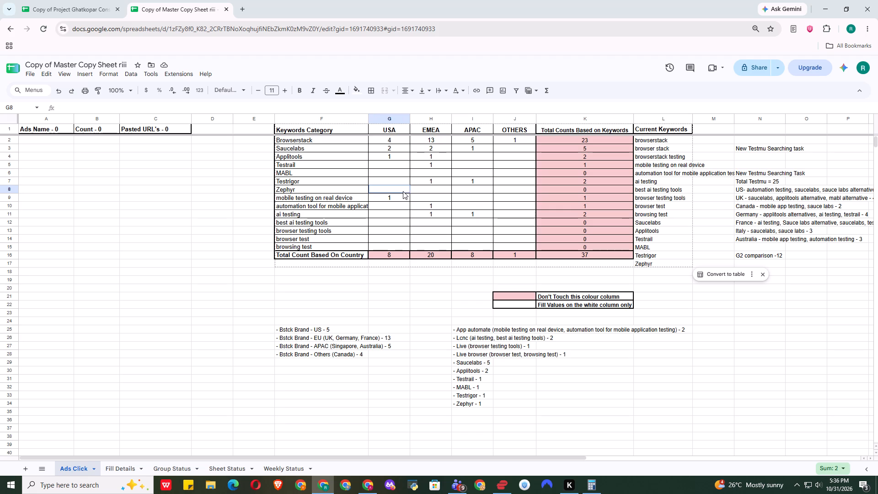
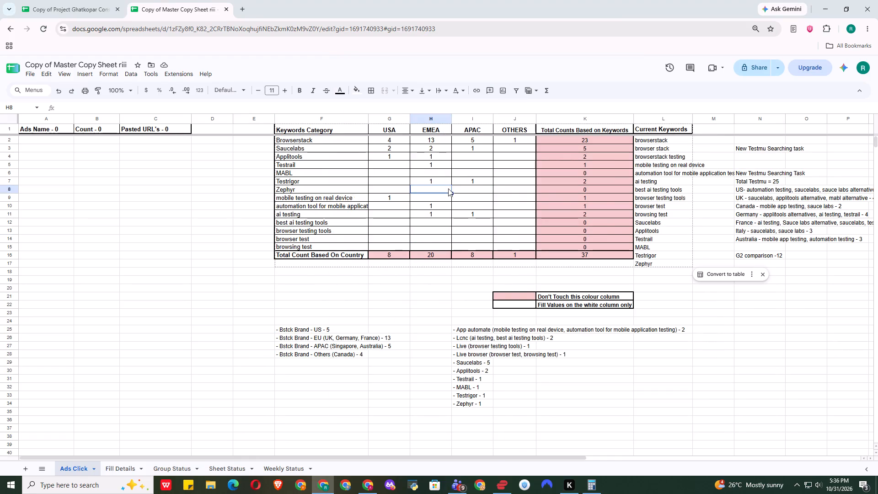
# Enter 1 as the EMEA count for Zephyr in the Ads Click keyword table.
pyautogui.press('1')
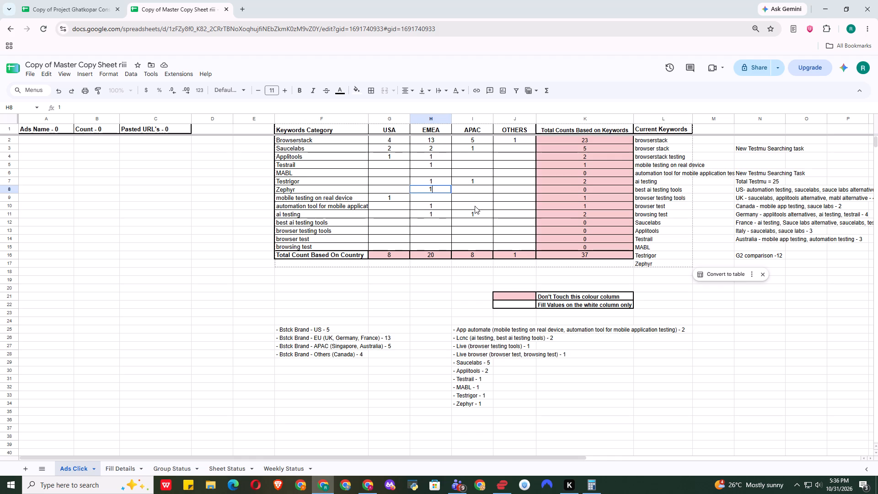
pyautogui.click(475, 206)
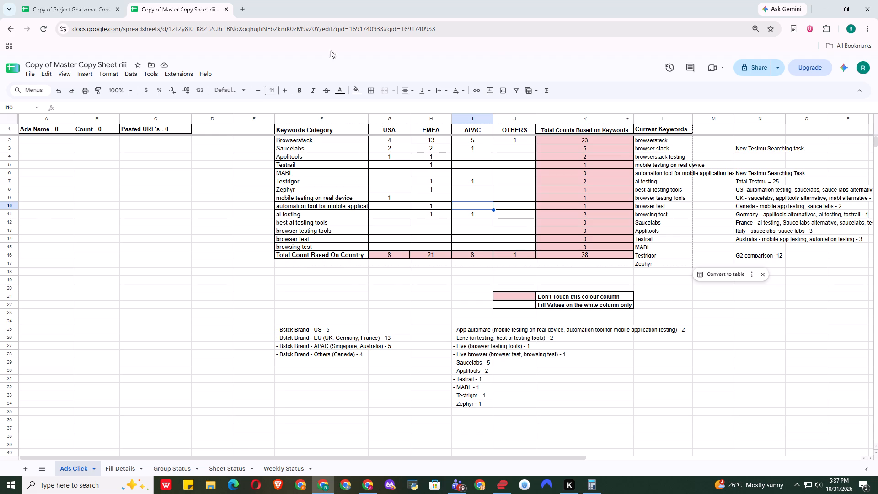
# Review the Fill Details category counts against the Ads Click keyword table and the US Tracker sheet in the Project Ghatkopar spreadsheet.
pyautogui.scroll(2, 275, 311)
pyautogui.click(110, 468)
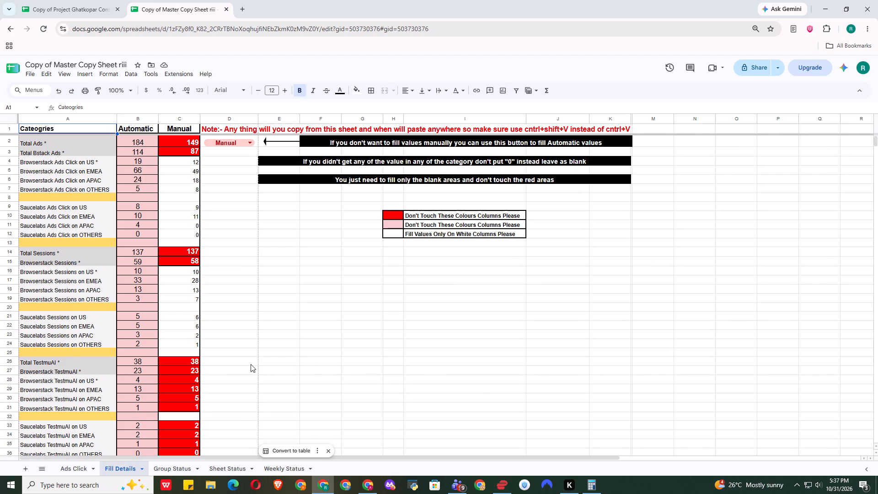
pyautogui.click(70, 472)
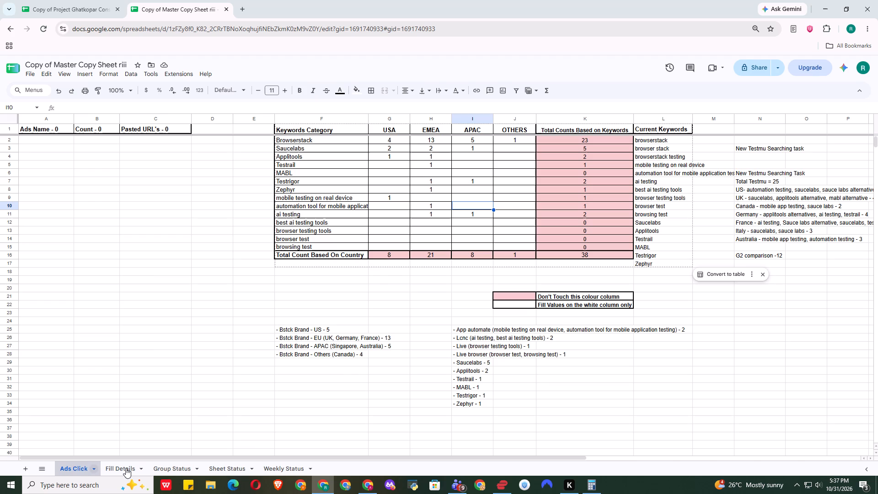
pyautogui.click(126, 468)
pyautogui.scroll(3, 274, 236)
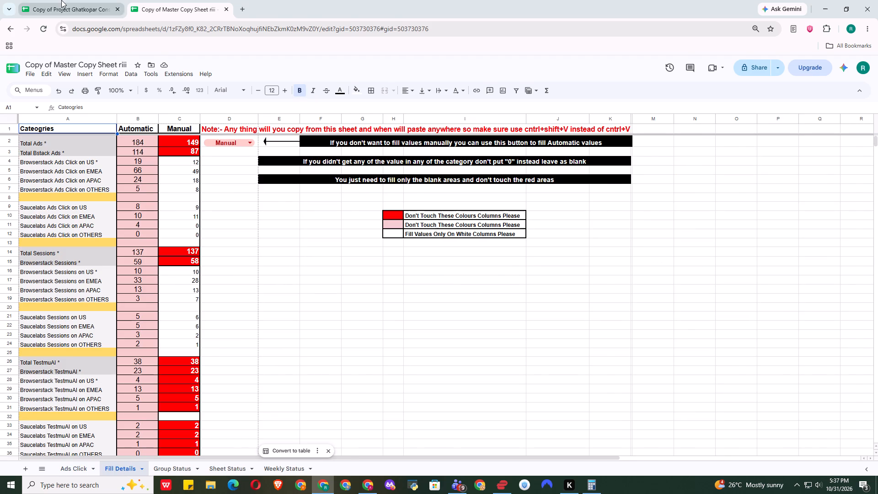
pyautogui.click(61, 0)
pyautogui.click(161, 0)
pyautogui.scroll(2, 192, 257)
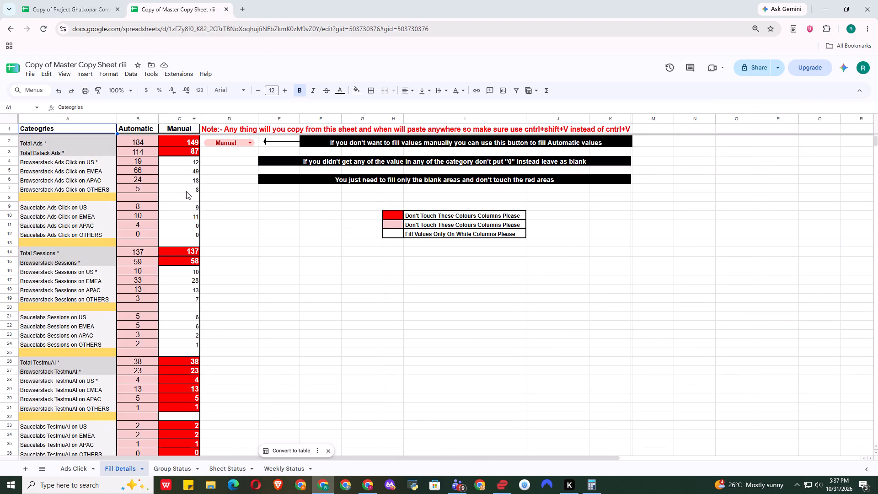
pyautogui.click(178, 164)
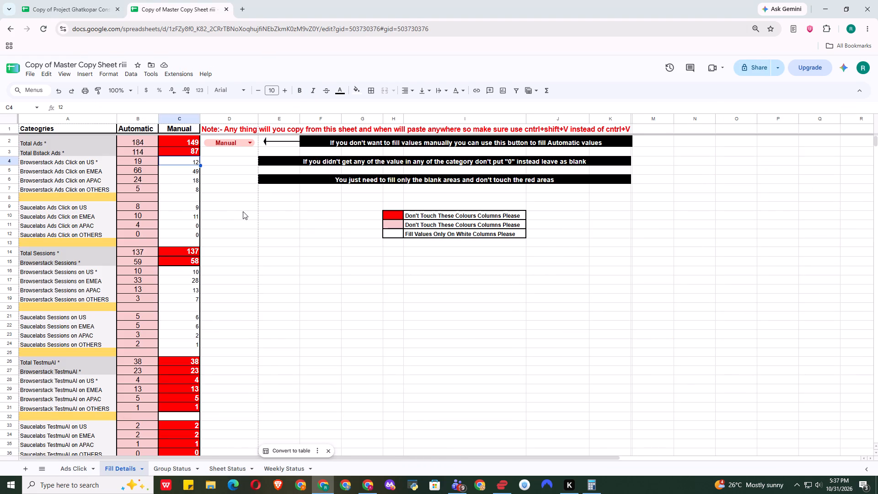
pyautogui.click(48, 0)
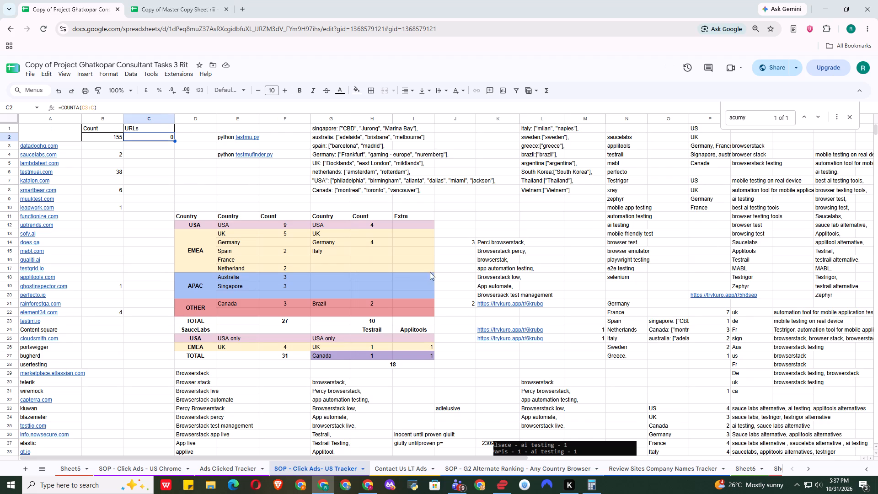
pyautogui.click(154, 2)
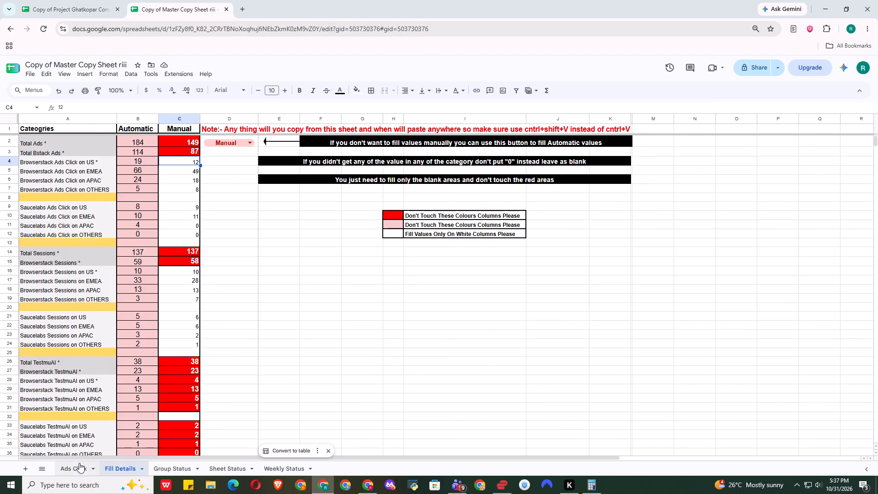
# Capture the Ads Click keyword count table as a screenshot and paste it into Fill Details below the colour legend.
pyautogui.click(79, 463)
pyautogui.scroll(3, 585, 294)
pyautogui.press('shift+super+s')
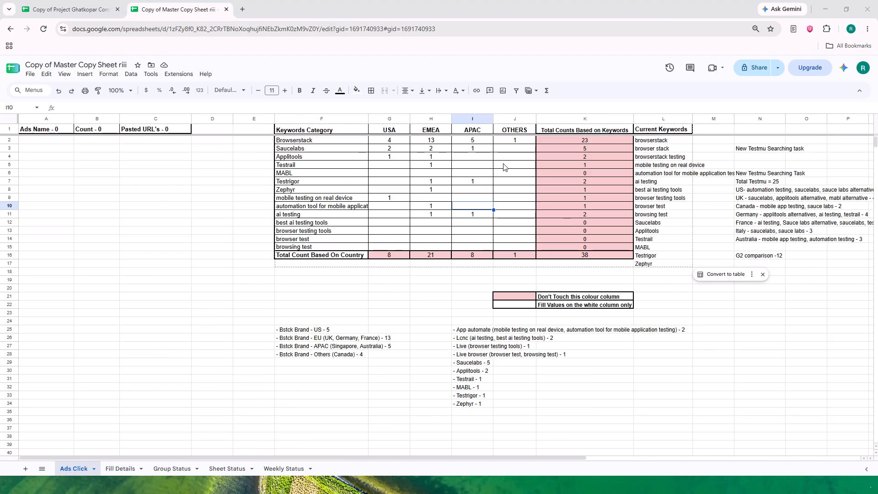
pyautogui.moveTo(266, 116); pyautogui.dragTo(661, 267)
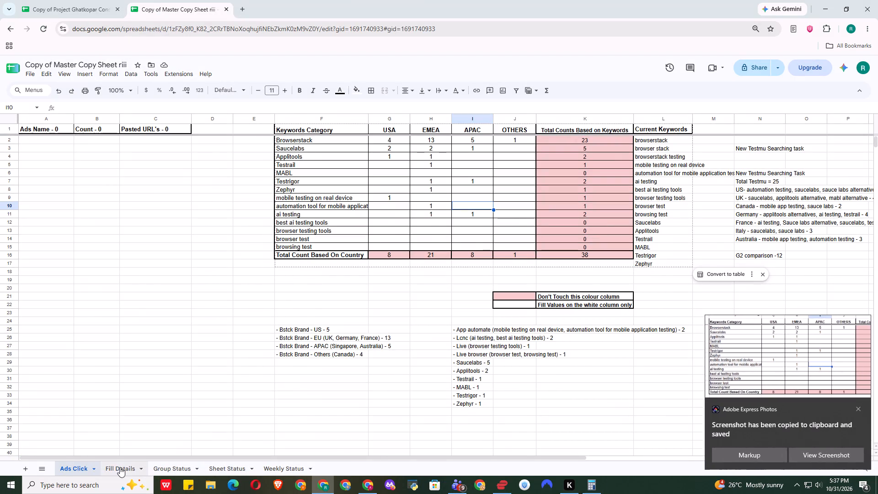
pyautogui.click(120, 467)
pyautogui.scroll(2, 417, 247)
pyautogui.click(343, 273)
pyautogui.hotkey('ctrl', 'v')
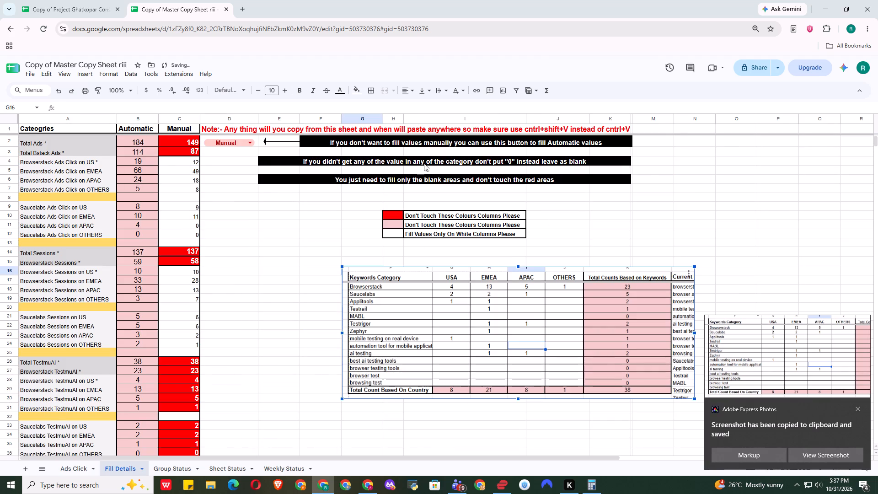
pyautogui.click(289, 277)
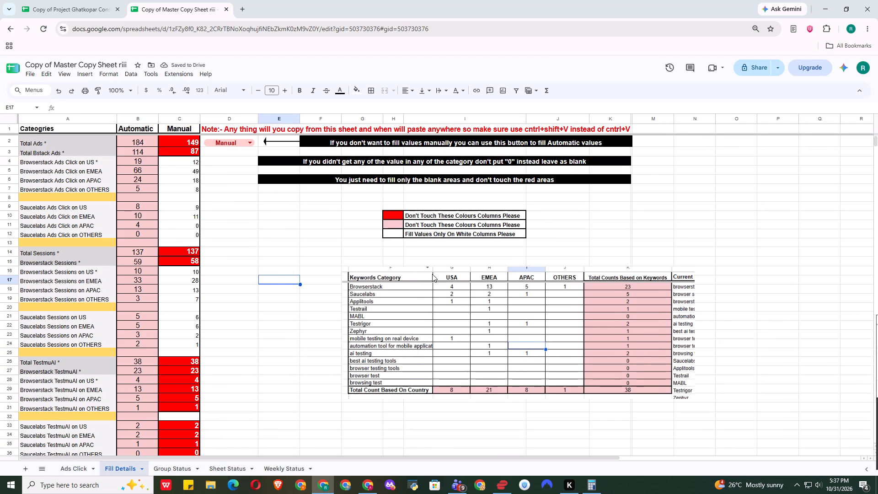
# Set the manual Browserstack Ads Click counts in Fill Details to 16 for US and 55 for EMEA.
pyautogui.click(180, 164)
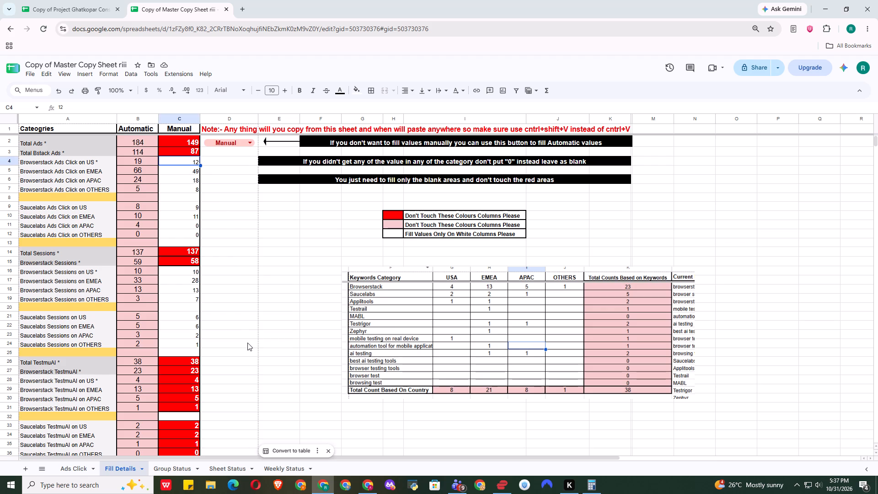
pyautogui.press('1')
pyautogui.press('4')
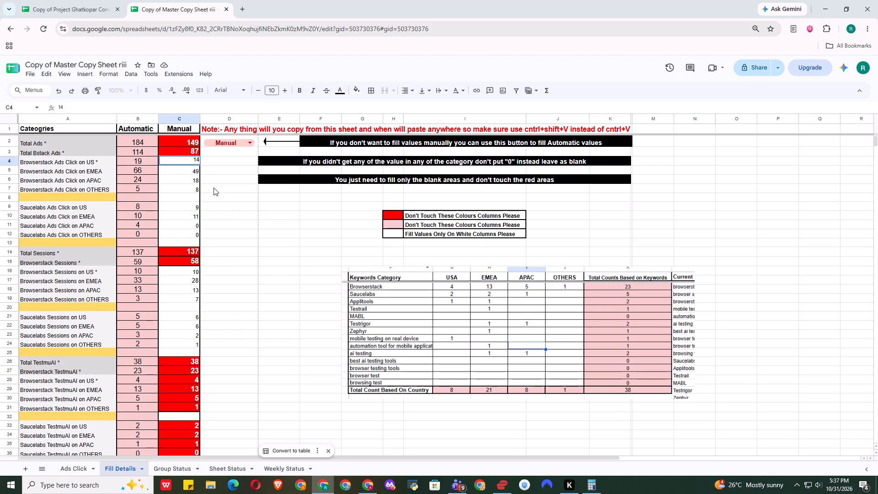
pyautogui.press('BackSpace')
pyautogui.press('6')
pyautogui.click(182, 172)
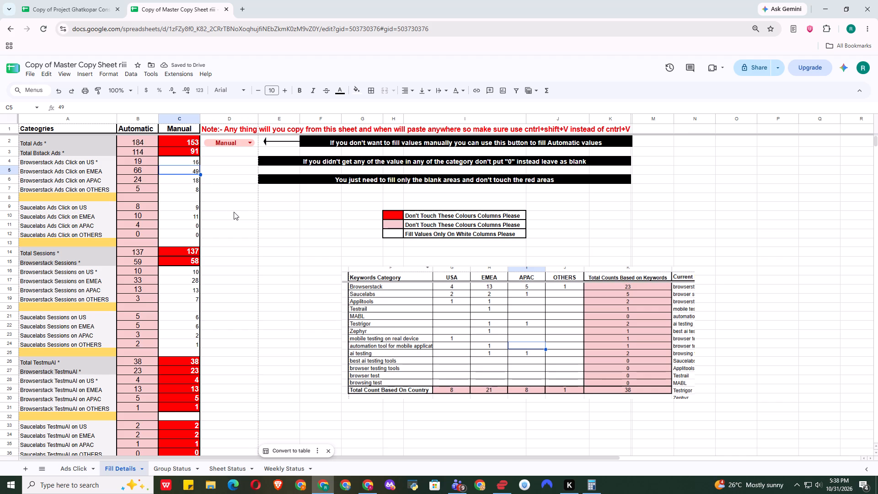
pyautogui.press('5')
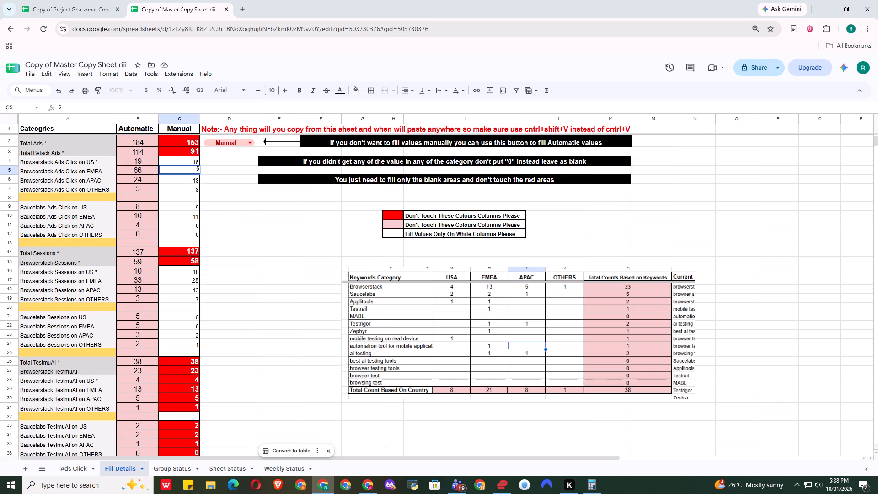
pyautogui.press('BackSpace')
pyautogui.press('5')
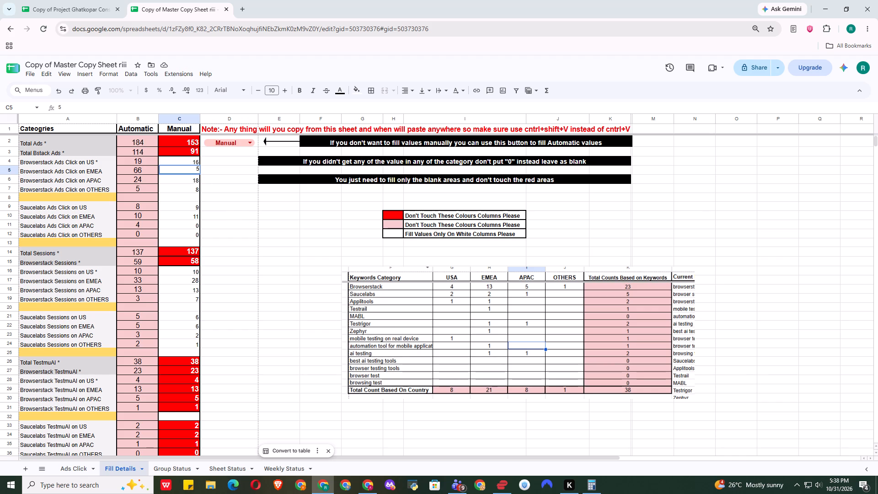
pyautogui.press('3')
pyautogui.press('BackSpace')
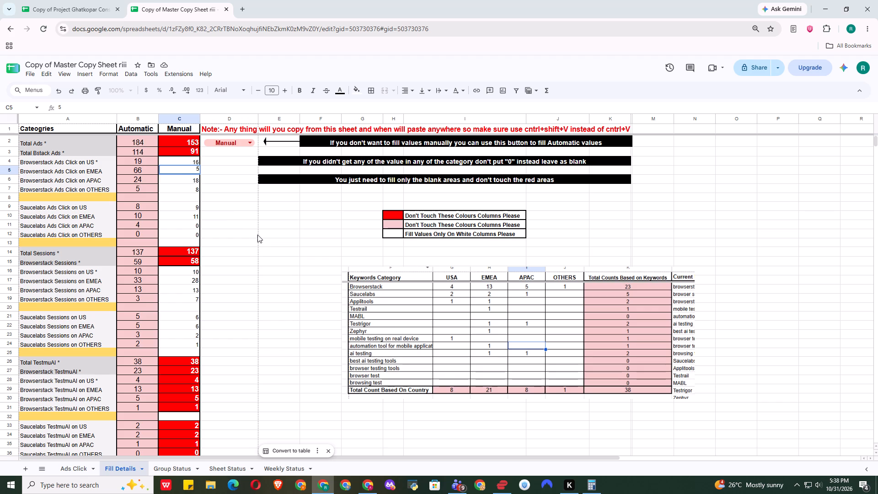
pyautogui.press('5')
pyautogui.click(257, 237)
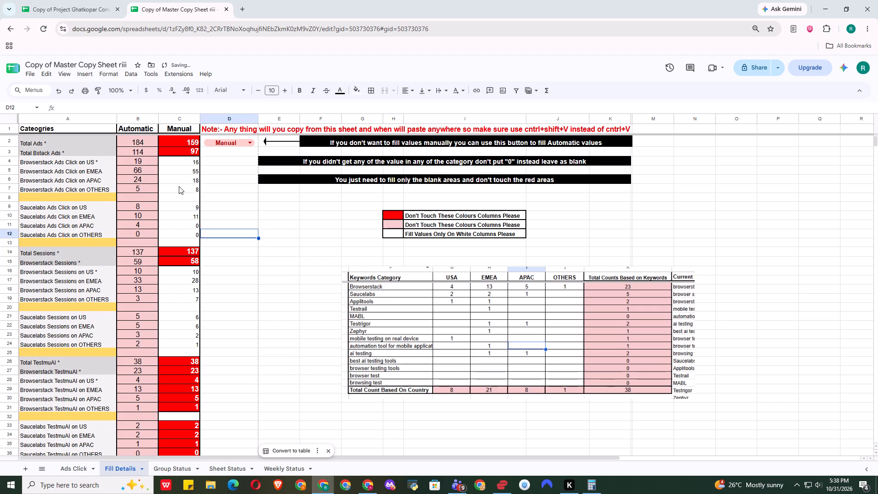
# Set the manual Browserstack Ads Click counts to 16 for APAC and 4 for OTHERS.
pyautogui.click(179, 186)
pyautogui.click(181, 181)
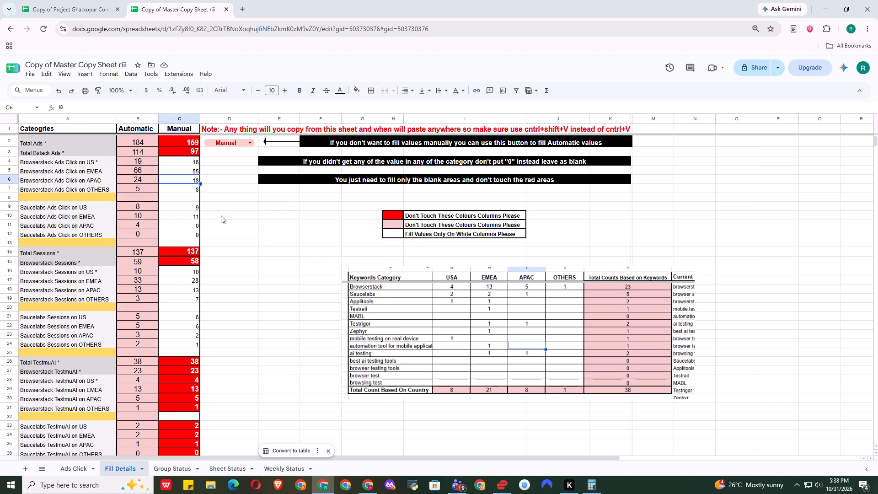
pyautogui.click(234, 215)
pyautogui.click(176, 181)
pyautogui.scroll(3, 257, 240)
pyautogui.click(280, 273)
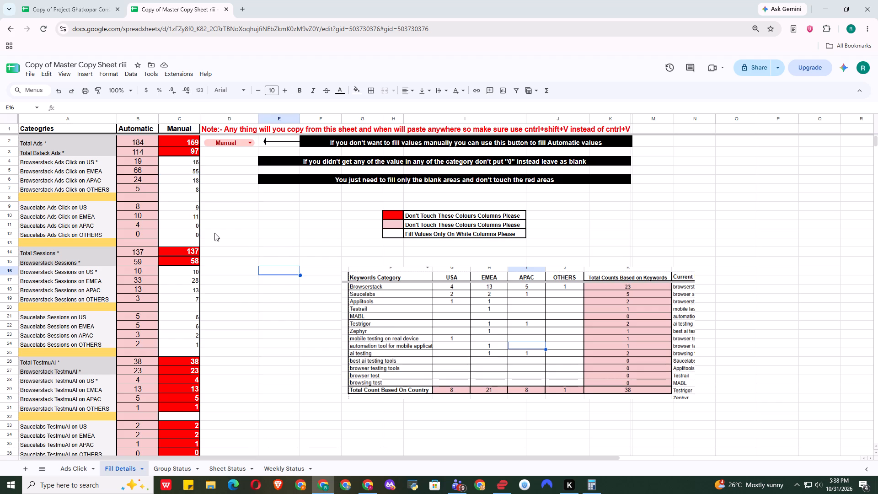
pyautogui.click(189, 181)
pyautogui.press('1')
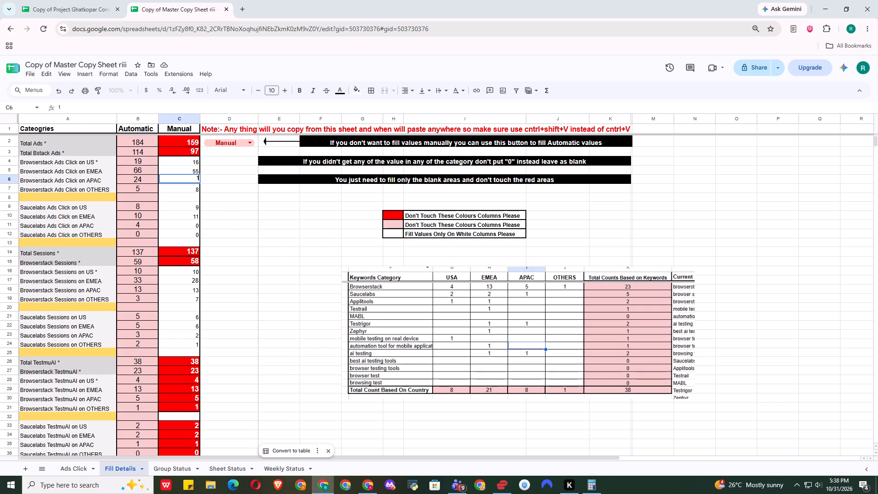
pyautogui.press('6')
pyautogui.click(250, 231)
pyautogui.click(184, 189)
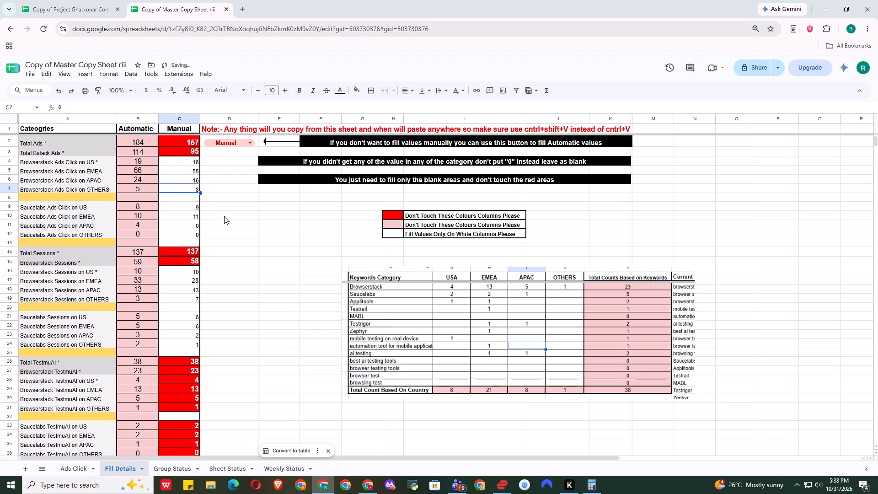
pyautogui.press('4')
pyautogui.click(283, 257)
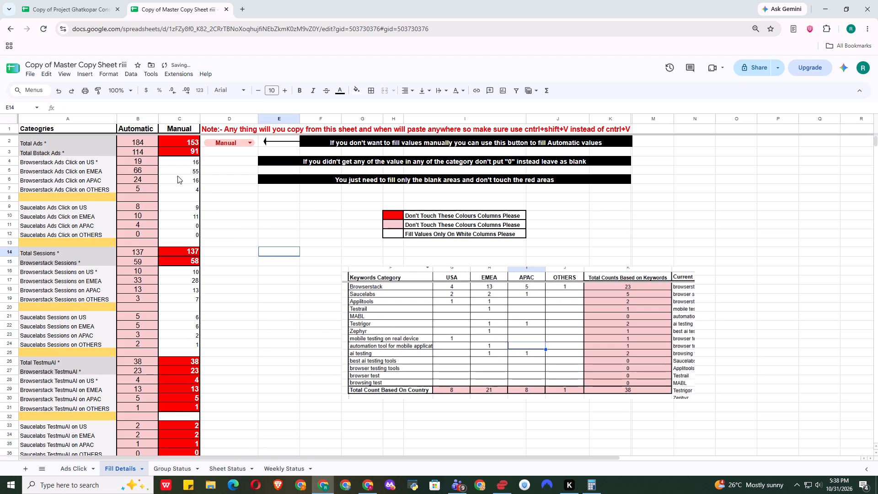
pyautogui.moveTo(185, 165); pyautogui.dragTo(189, 190)
pyautogui.click(281, 246)
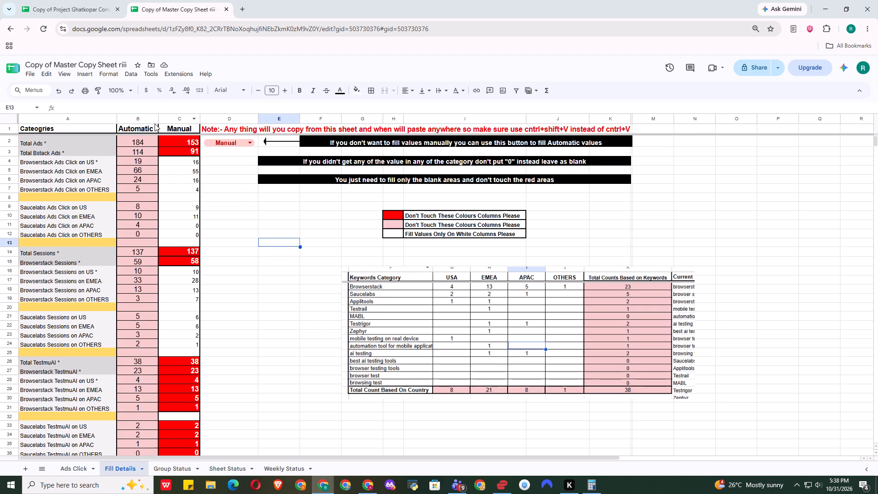
pyautogui.click(271, 255)
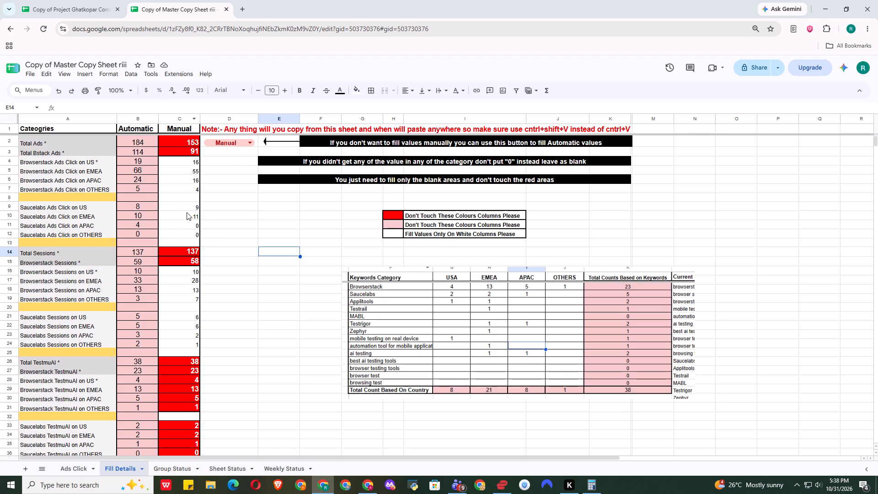
# Set the manual Saucelabs Ads Click counts to 8 for US, 10 for EMEA and 4 for APAC.
pyautogui.click(187, 212)
pyautogui.click(181, 206)
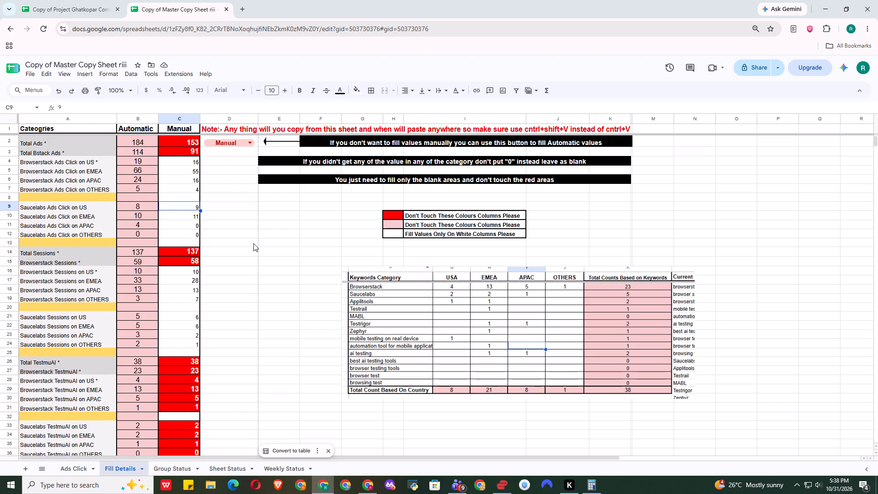
pyautogui.press('8')
pyautogui.click(193, 218)
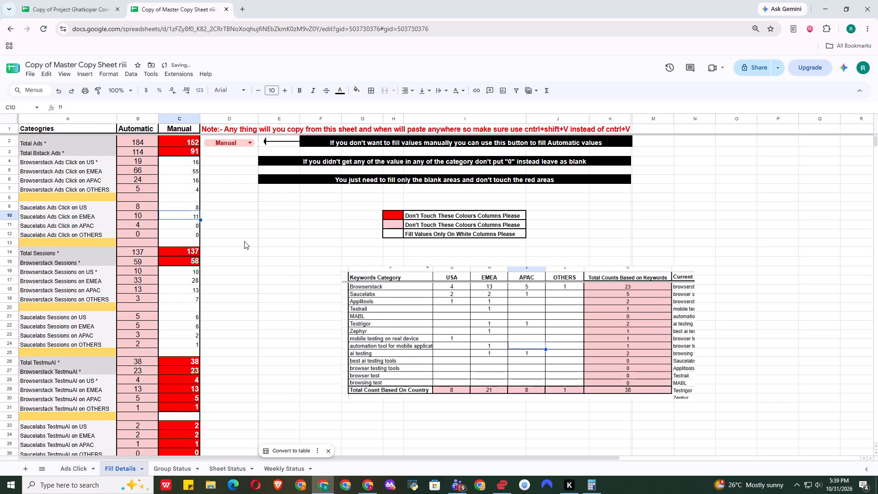
pyautogui.write('10')
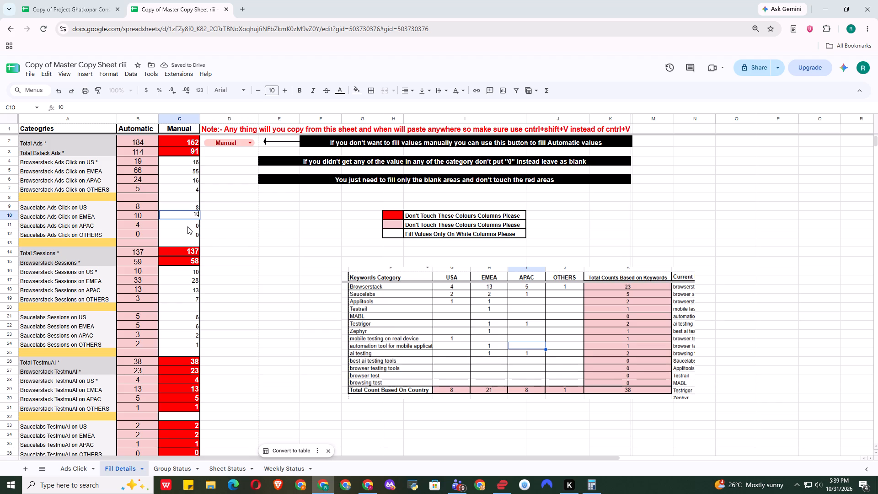
pyautogui.click(187, 226)
pyautogui.press('4')
pyautogui.click(267, 248)
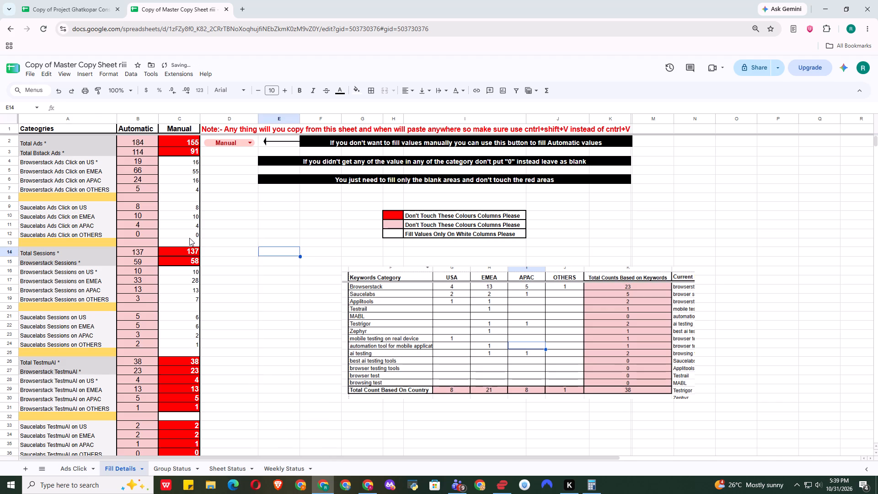
pyautogui.click(189, 238)
# Set the manual Browserstack Sessions counts in Fill Details to 12 for US and 26 for EMEA.
pyautogui.click(187, 271)
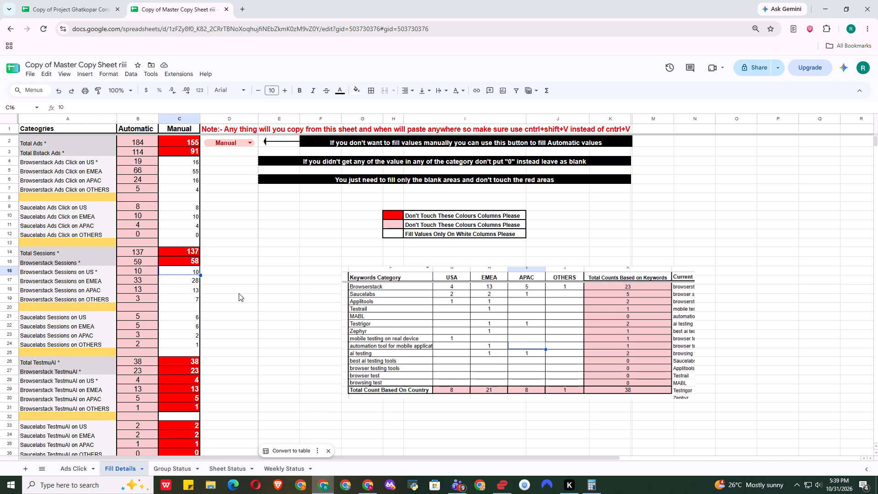
pyautogui.click(239, 293)
pyautogui.click(170, 275)
pyautogui.click(297, 305)
pyautogui.scroll(1, 189, 301)
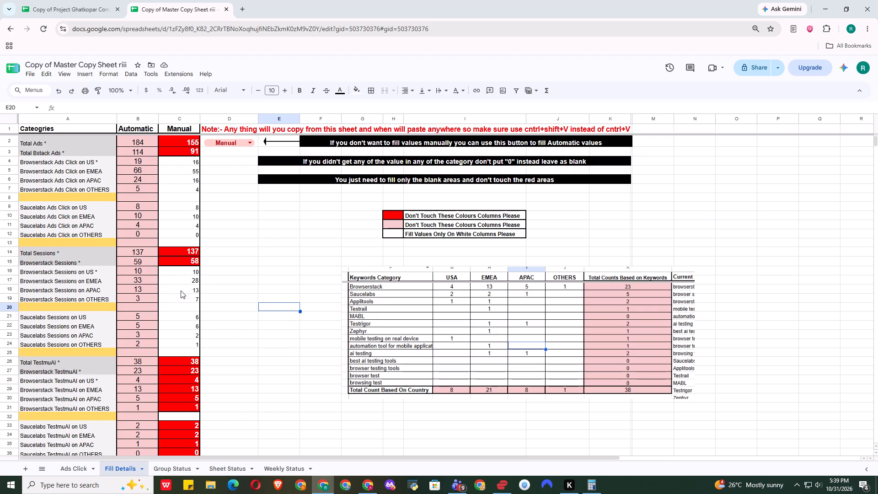
pyautogui.click(181, 274)
pyautogui.scroll(1, 249, 319)
pyautogui.press('1')
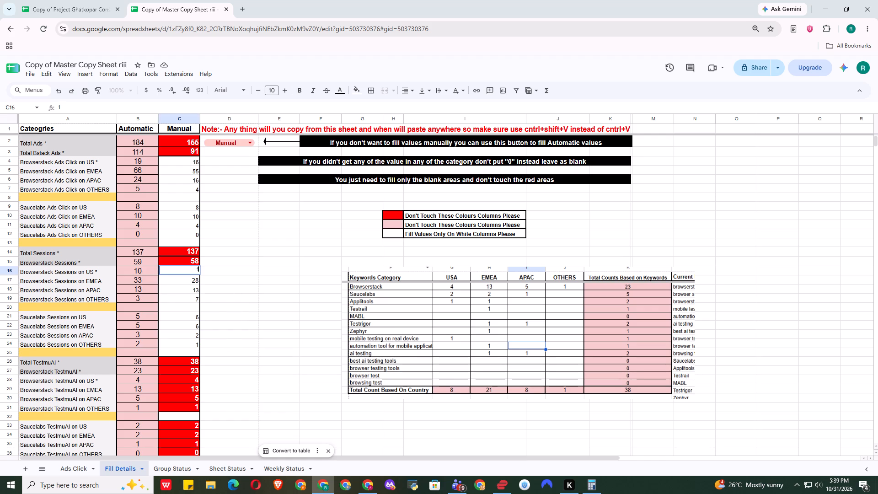
pyautogui.press('2')
pyautogui.click(175, 279)
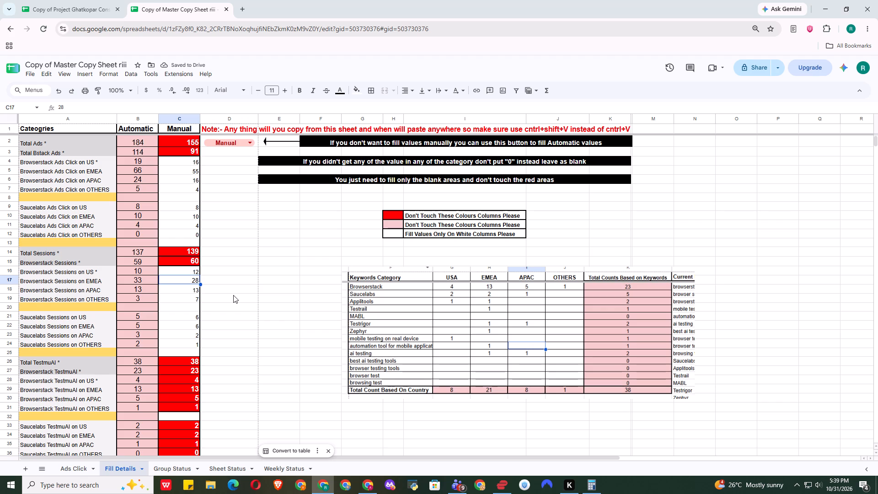
pyautogui.press('2')
pyautogui.press('6')
# Set the manual Browserstack Sessions counts to 16 for APAC and 8 for OTHERS.
pyautogui.click(174, 293)
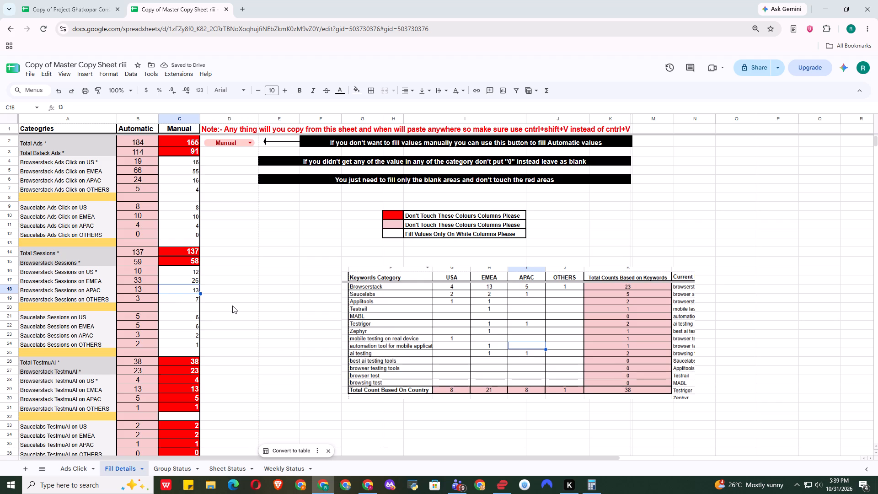
pyautogui.press('1')
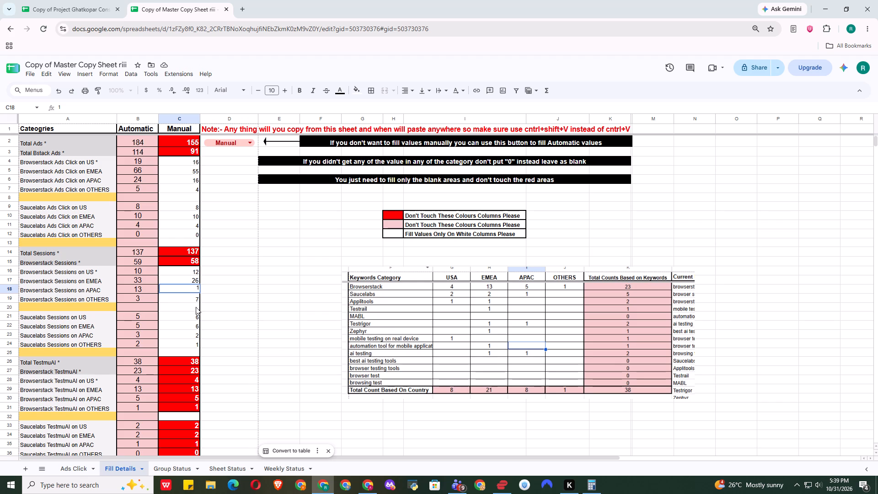
pyautogui.press('6')
pyautogui.click(171, 301)
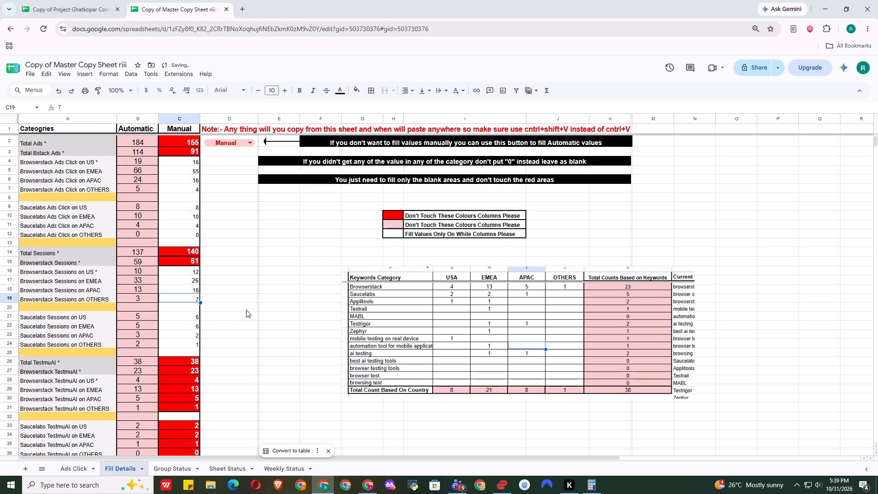
pyautogui.press('8')
pyautogui.click(246, 310)
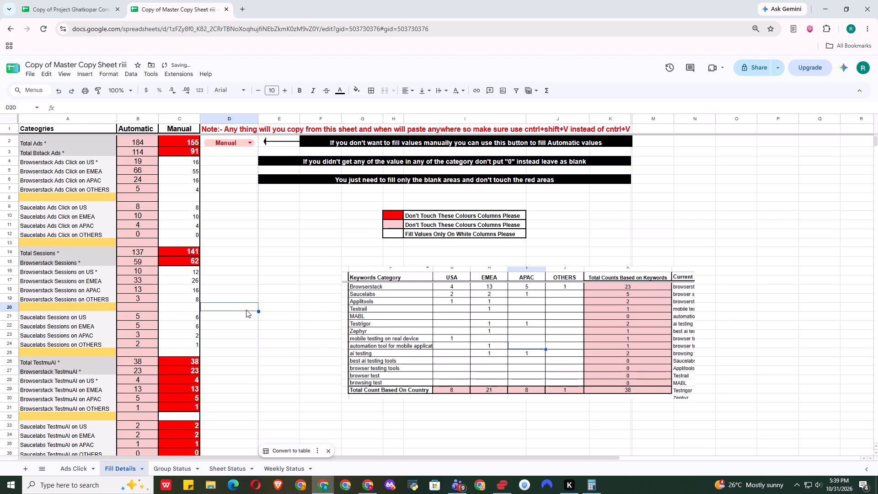
pyautogui.moveTo(182, 274); pyautogui.dragTo(190, 301)
pyautogui.click(227, 289)
# Set the manual Saucelabs Sessions count for US to 5.
pyautogui.scroll(-1, 242, 336)
pyautogui.click(182, 270)
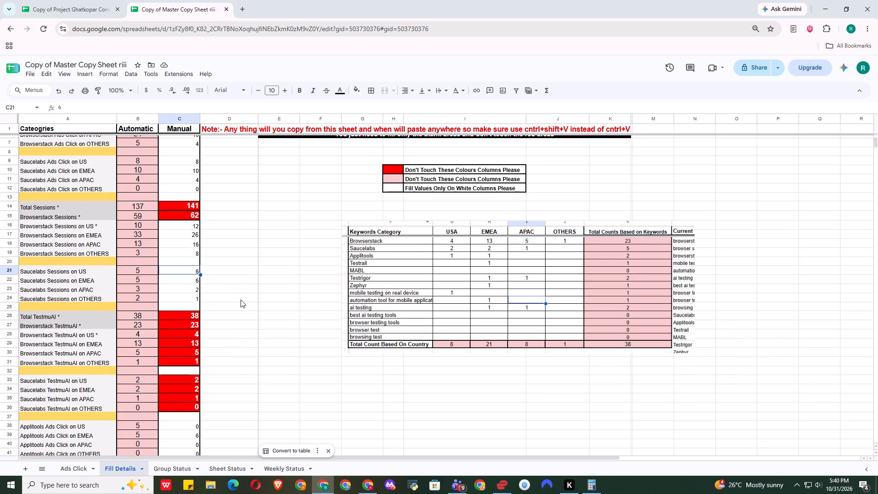
pyautogui.press('5')
pyautogui.click(177, 280)
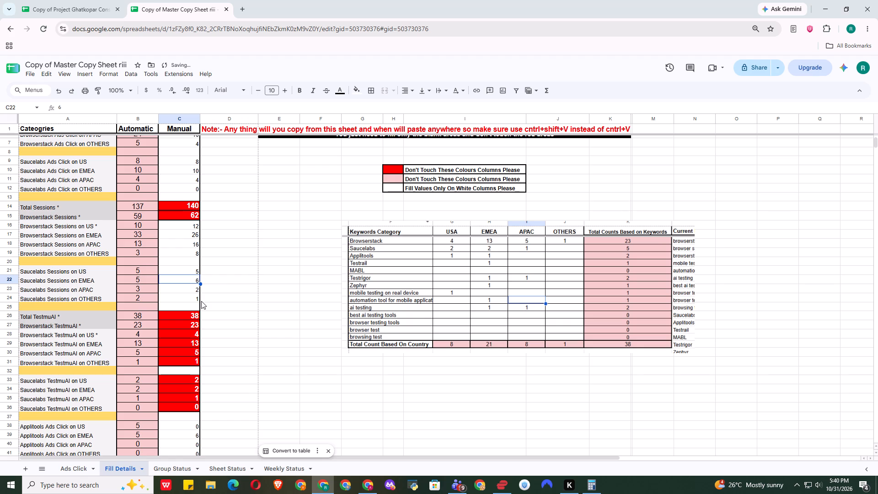
pyautogui.click(177, 269)
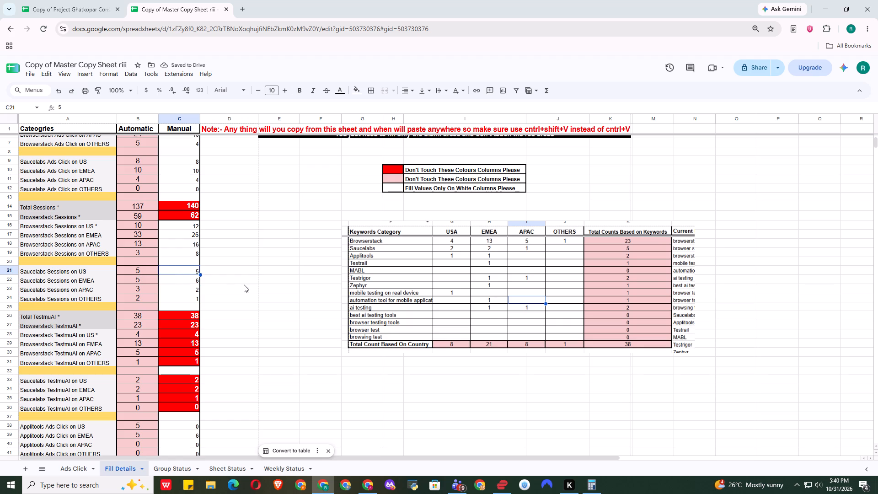
pyautogui.scroll(2, 244, 285)
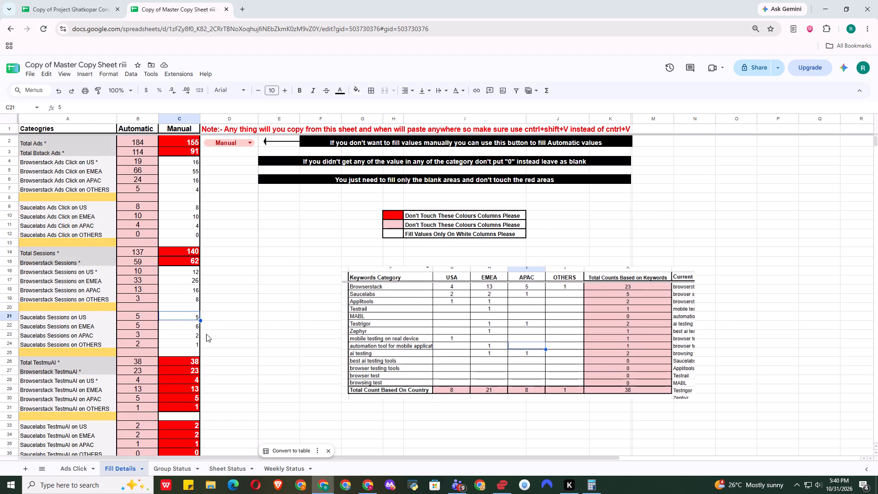
pyautogui.click(220, 334)
pyautogui.scroll(2, 231, 316)
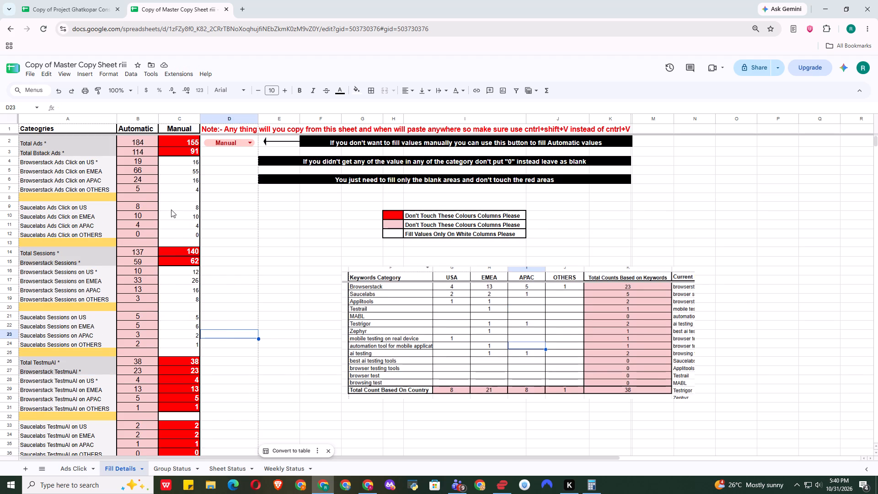
# In the Ads Click sheet's keyword table, set the Saucelabs counts to 1 for USA and 2 for APAC.
pyautogui.click(68, 0)
pyautogui.scroll(2, 274, 227)
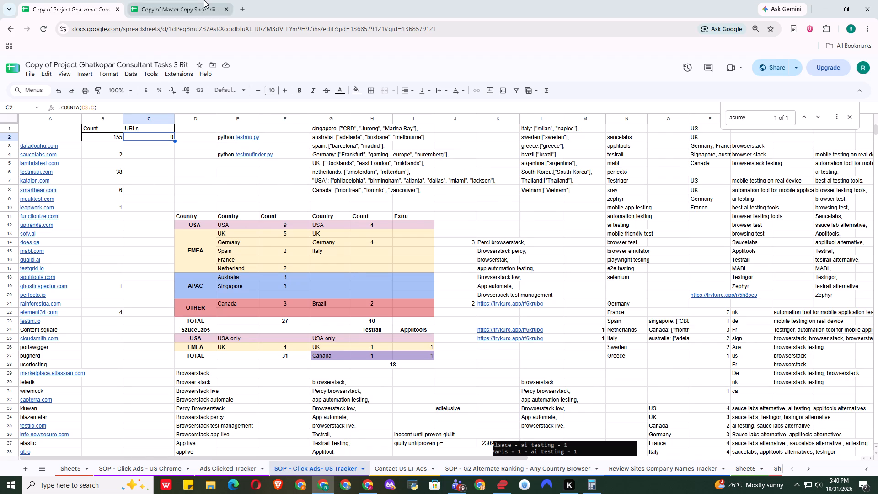
pyautogui.click(203, 0)
pyautogui.click(70, 462)
pyautogui.scroll(2, 416, 274)
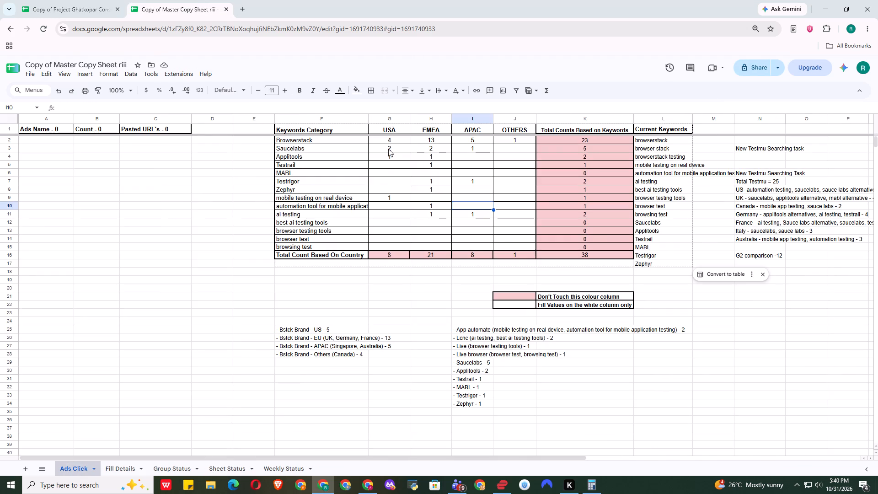
pyautogui.click(388, 149)
pyautogui.press('1')
pyautogui.click(472, 142)
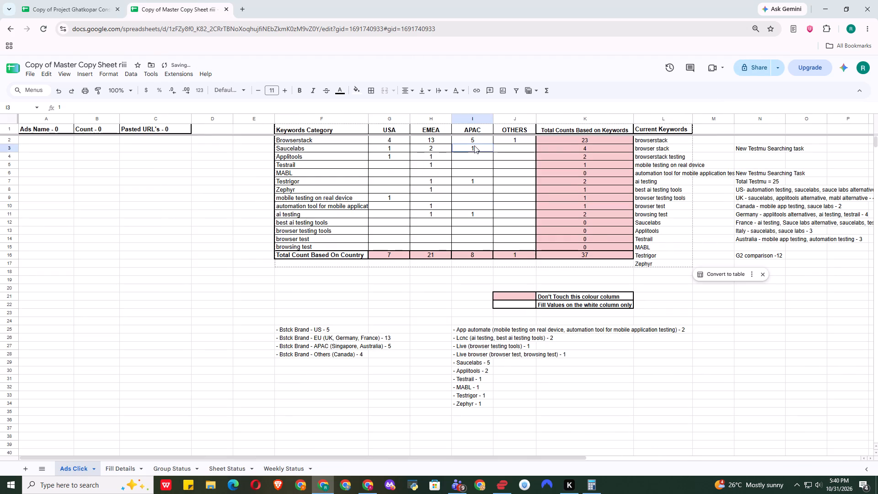
pyautogui.click(474, 145)
pyautogui.press('2')
pyautogui.click(466, 188)
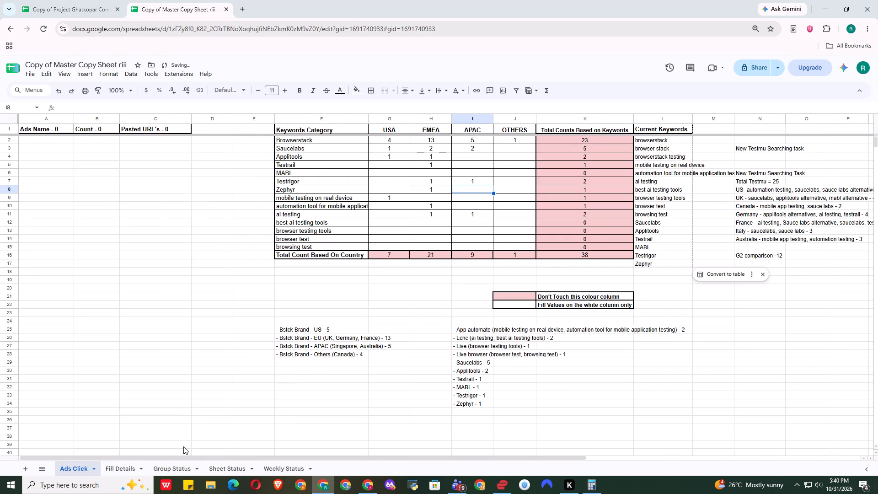
# Review the ad-click and session counts in Fill Details against the Ads Click keyword table and the US Tracker sheet.
pyautogui.click(118, 470)
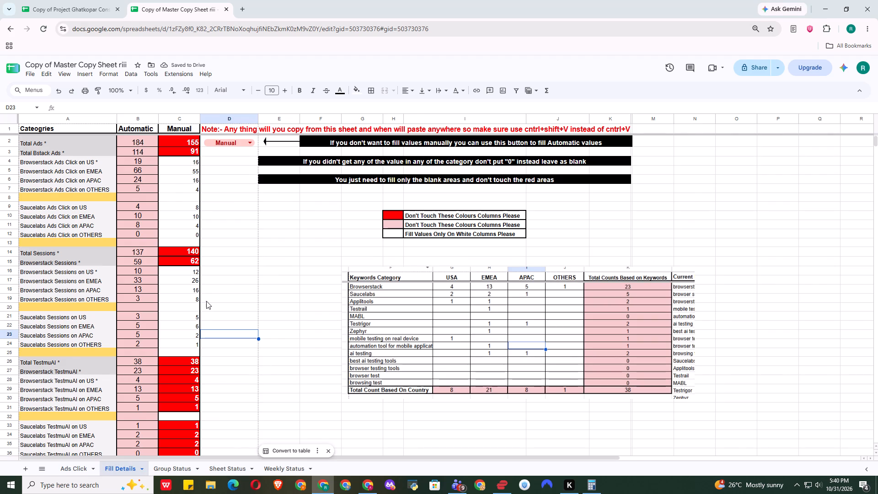
pyautogui.click(185, 220)
pyautogui.scroll(-1, 251, 270)
pyautogui.scroll(3, 251, 269)
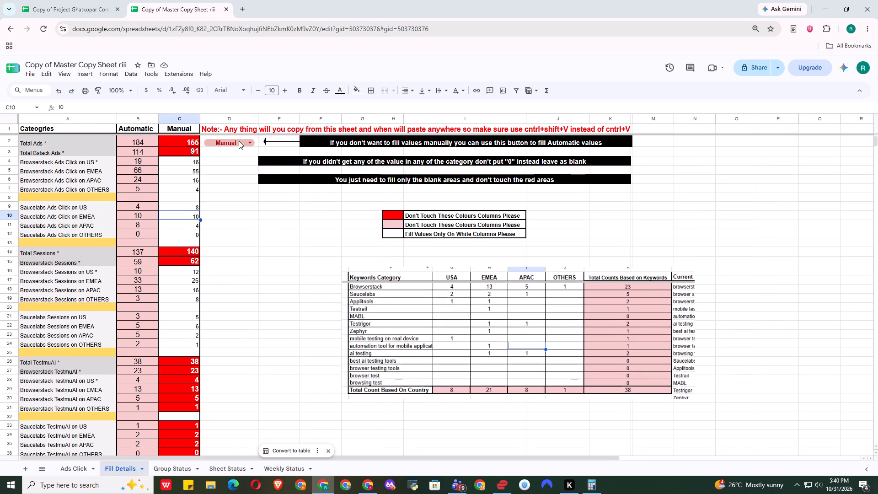
pyautogui.click(238, 141)
pyautogui.click(269, 233)
pyautogui.scroll(2, 264, 241)
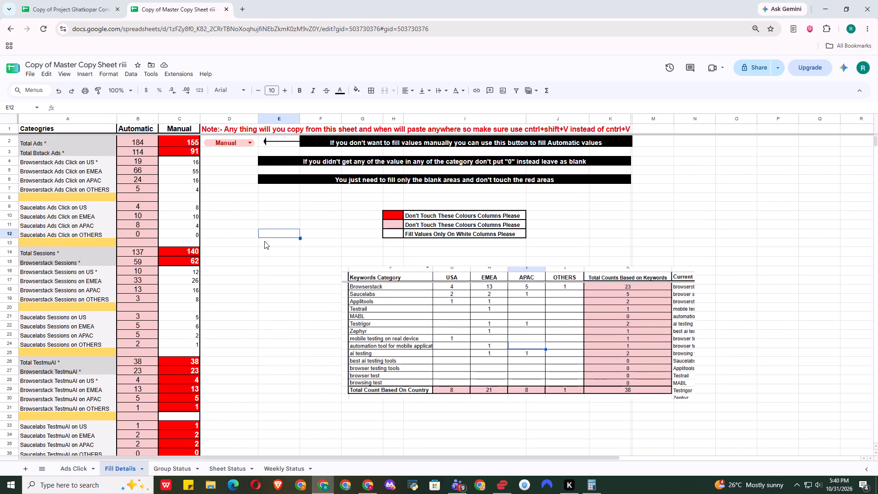
pyautogui.click(46, 18)
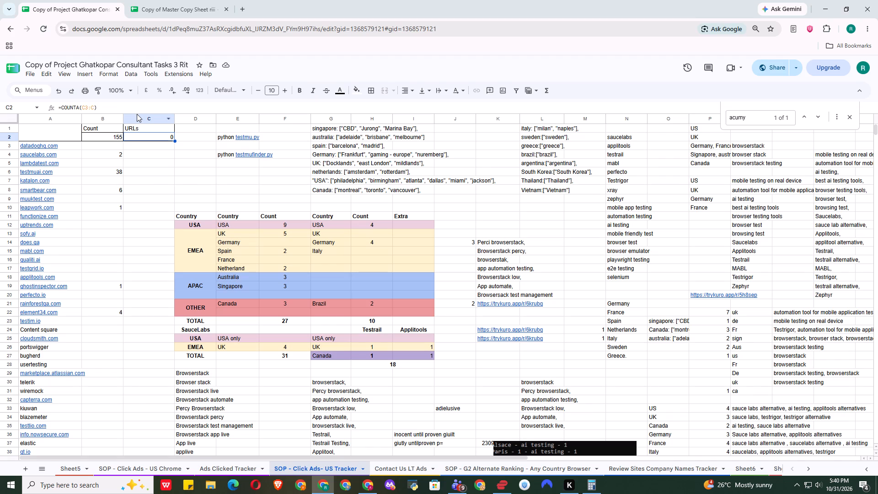
pyautogui.click(160, 15)
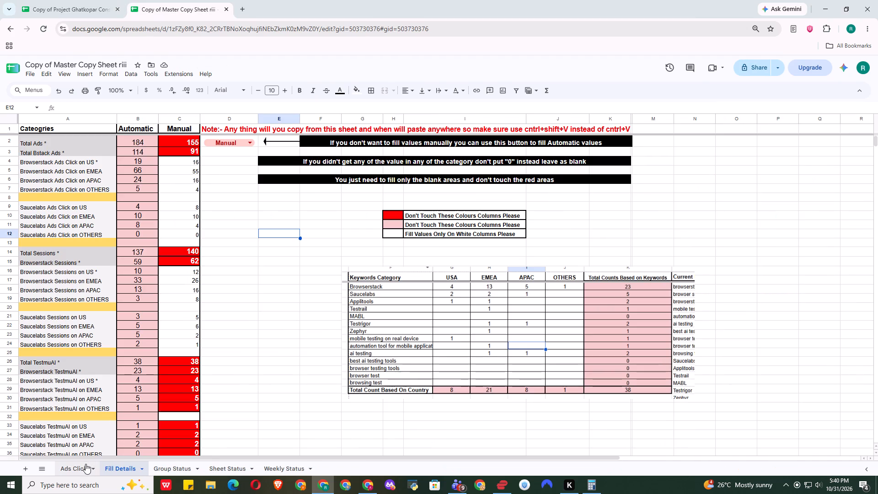
pyautogui.click(79, 468)
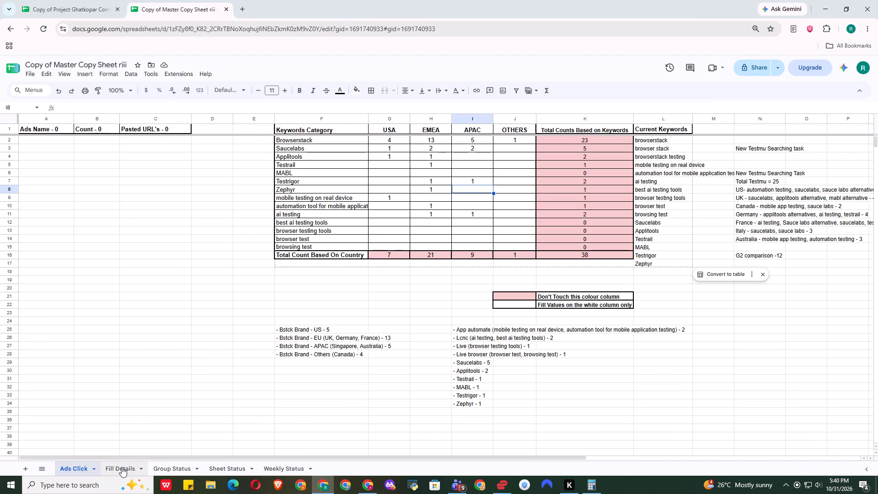
pyautogui.click(122, 467)
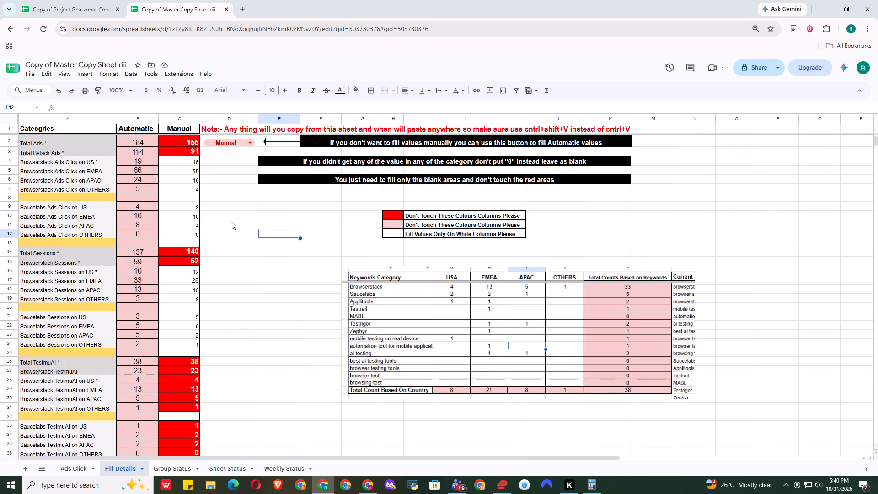
pyautogui.click(248, 292)
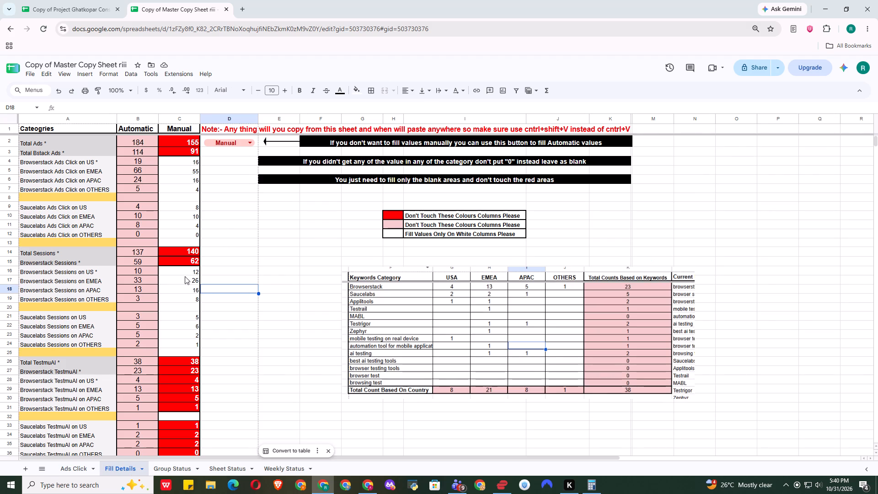
pyautogui.click(224, 274)
pyautogui.click(183, 274)
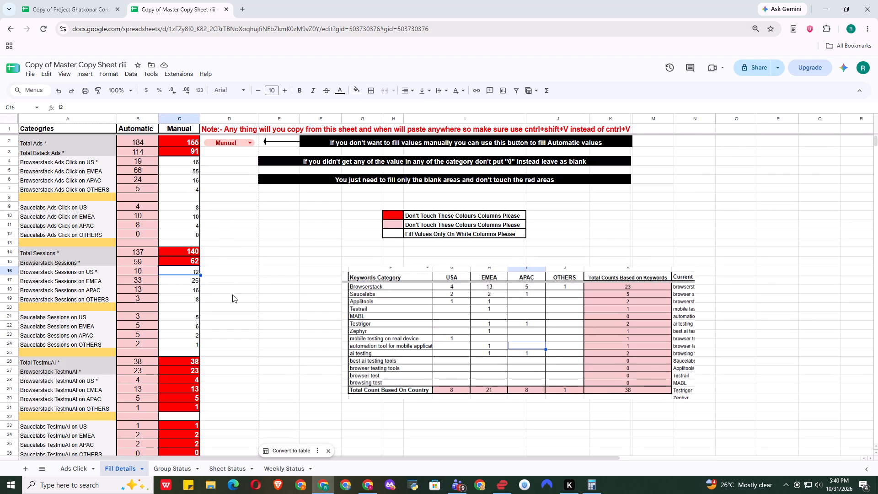
pyautogui.click(233, 295)
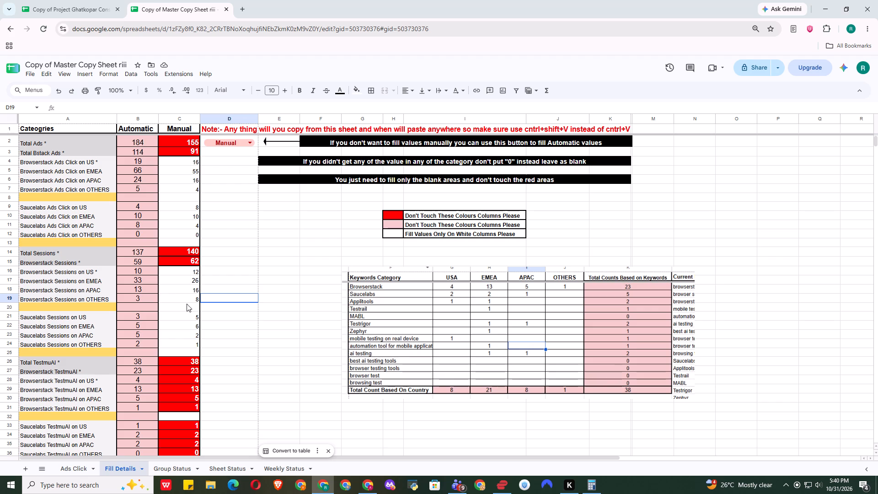
pyautogui.click(257, 304)
pyautogui.click(174, 299)
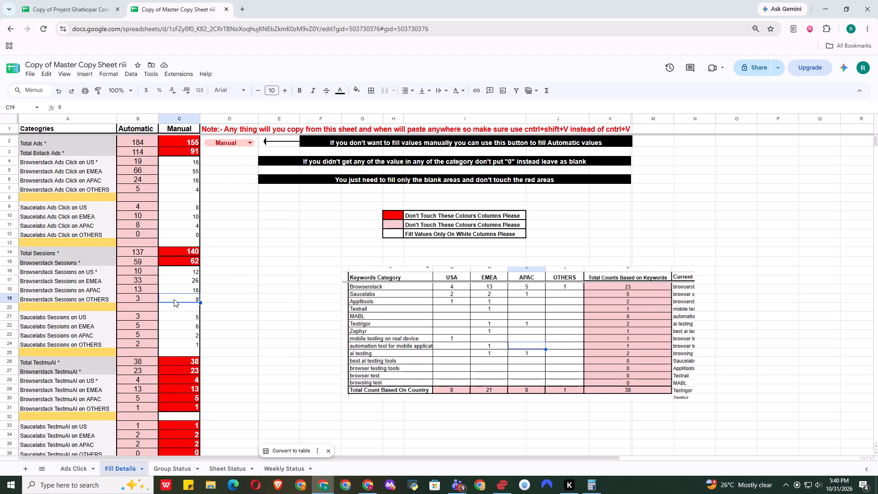
pyautogui.click(242, 252)
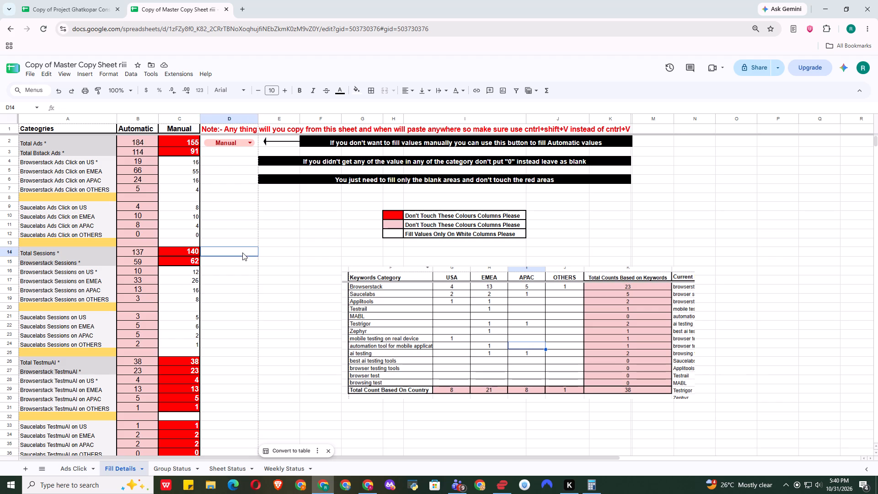
# Set the manual Saucelabs Ads Click counts in Fill Details to 5 for US and 7 for APAC.
pyautogui.scroll(2, 242, 252)
pyautogui.click(182, 205)
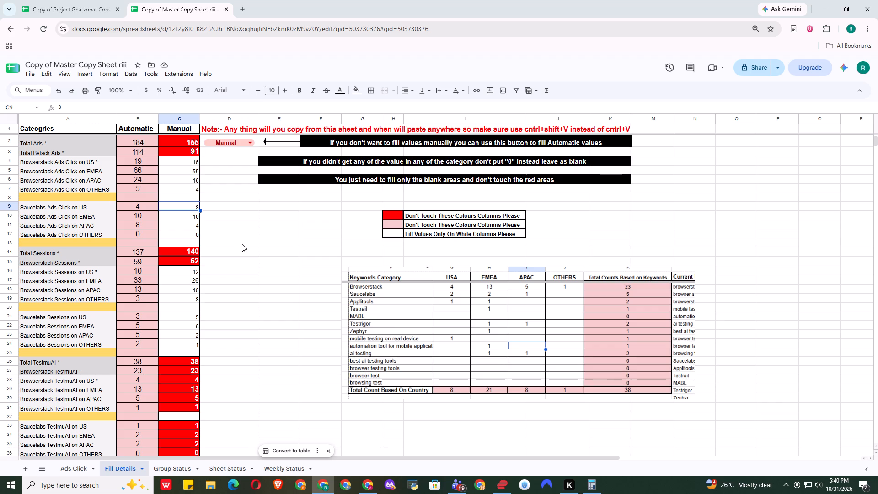
pyautogui.press('5')
pyautogui.click(185, 229)
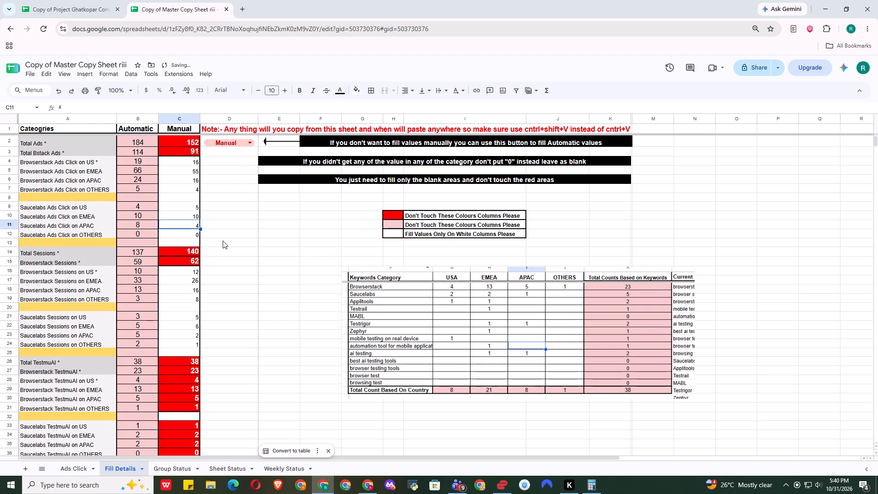
pyautogui.press('7')
pyautogui.click(250, 240)
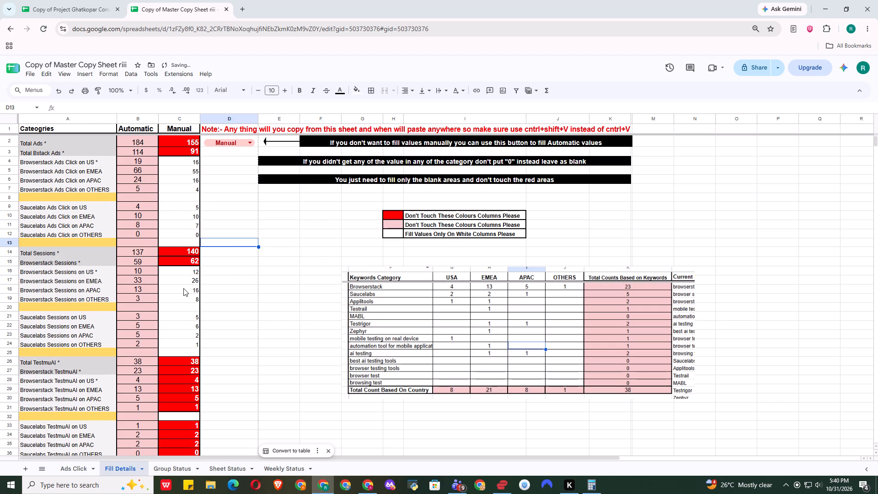
# Set the manual Saucelabs Sessions counts to 6 for US, 5 for EMEA, 4 for APAC and 3 for OTHERS, and compare their sum with the automatic values.
pyautogui.click(182, 317)
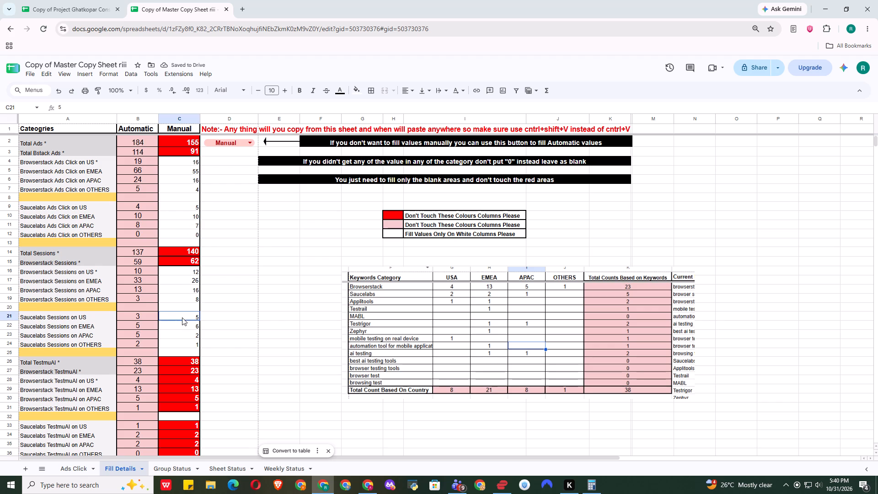
pyautogui.press('6')
pyautogui.click(185, 327)
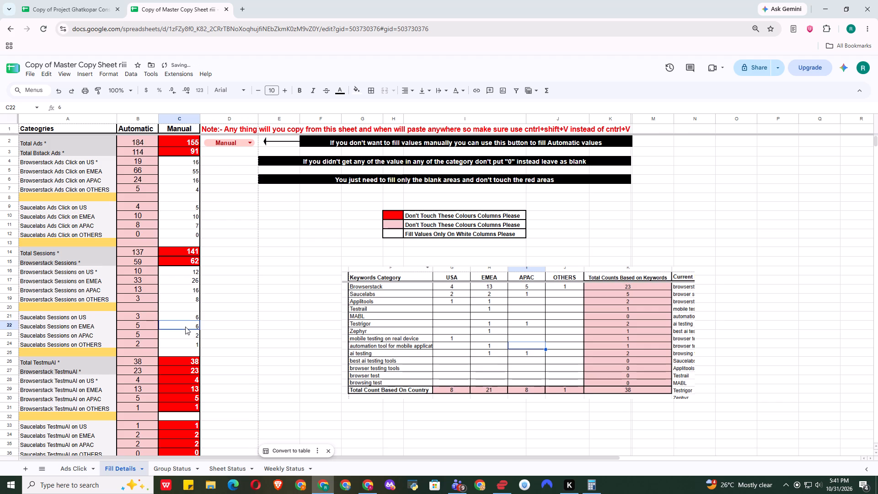
pyautogui.press('5')
pyautogui.click(184, 333)
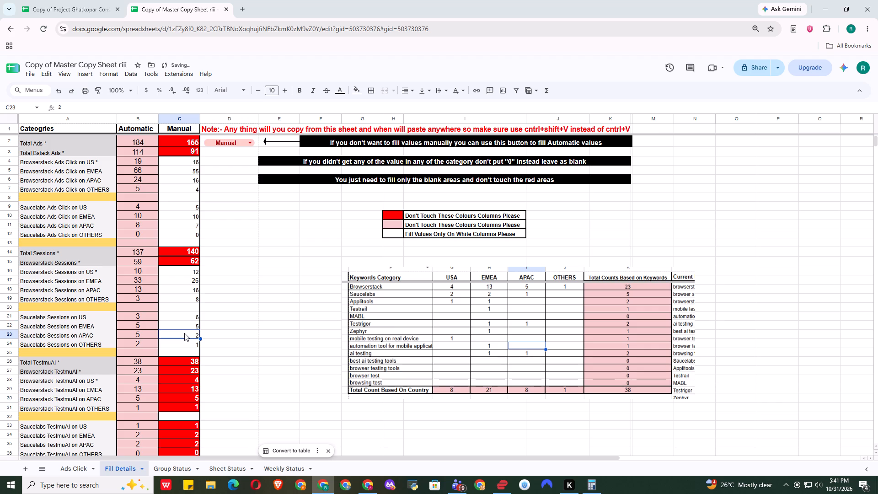
pyautogui.press('4')
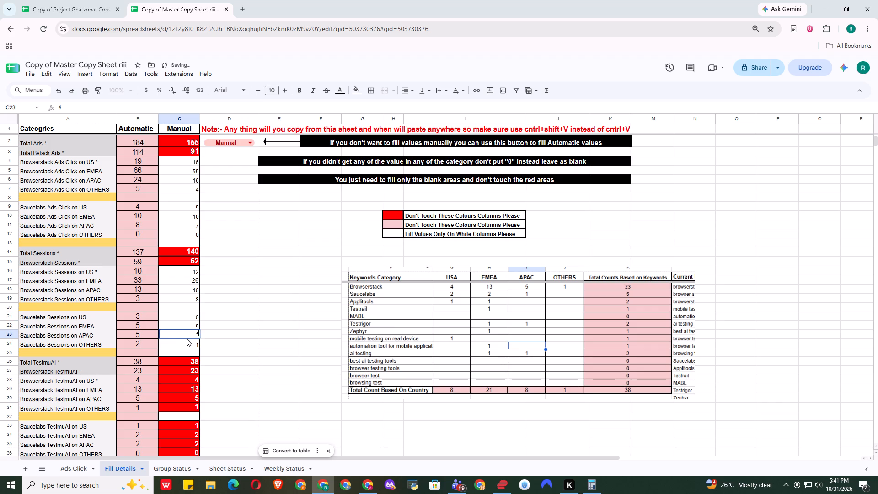
pyautogui.click(187, 345)
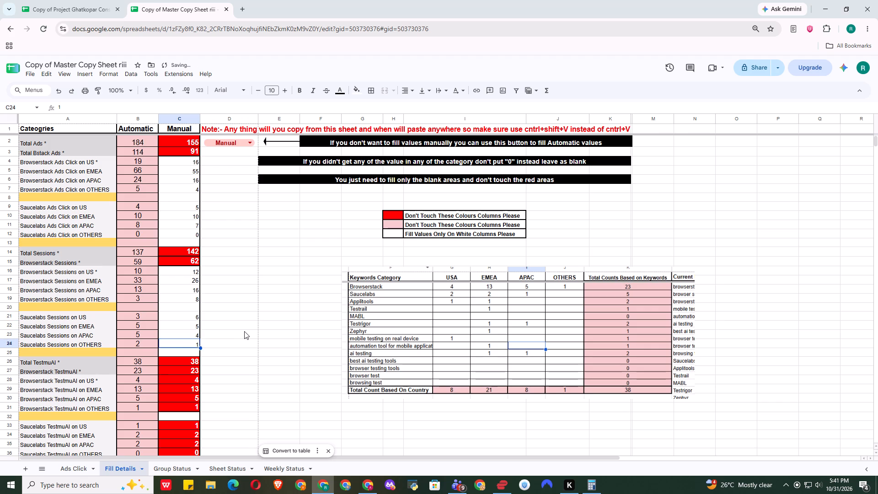
pyautogui.press('3')
pyautogui.click(244, 331)
pyautogui.moveTo(143, 315); pyautogui.dragTo(146, 348)
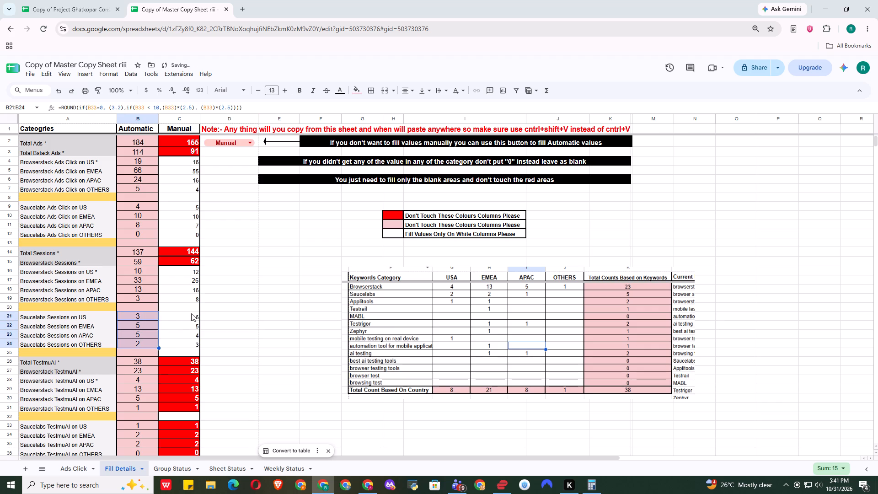
pyautogui.moveTo(191, 318); pyautogui.dragTo(195, 345)
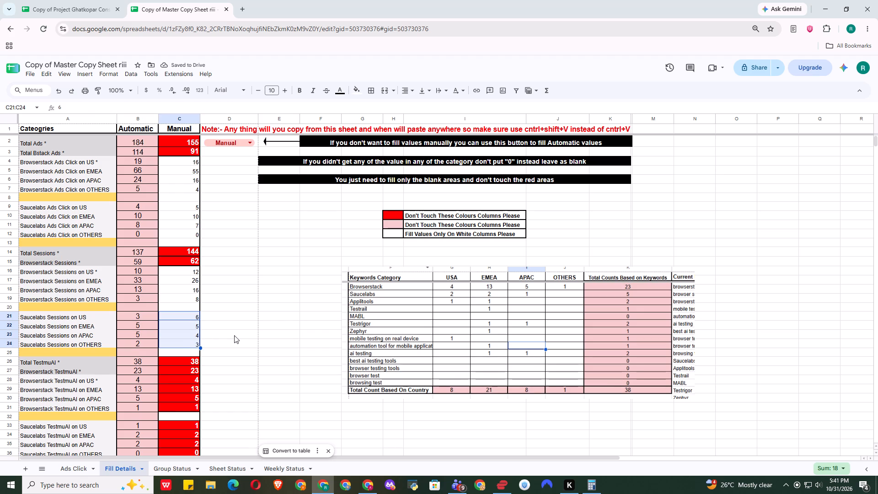
pyautogui.click(234, 335)
# Reduce the manual Saucelabs Sessions count for US to 4 and recheck the sum of the four Saucelabs session counts.
pyautogui.click(191, 333)
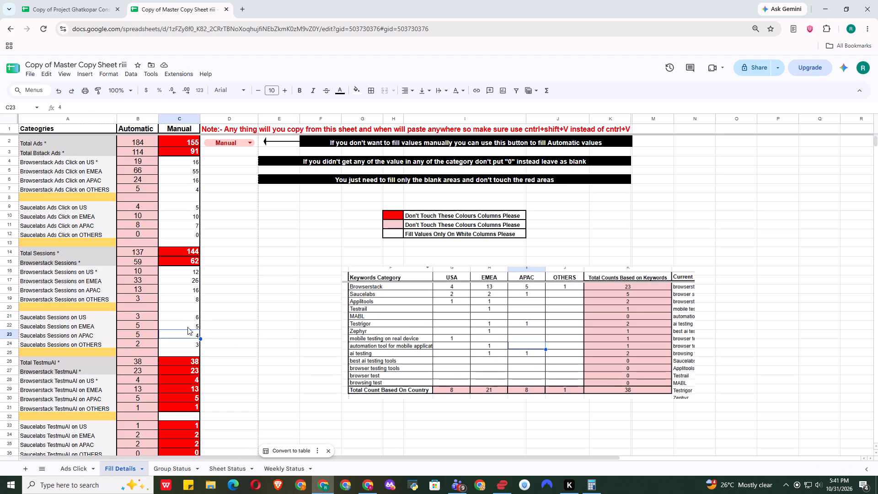
pyautogui.click(187, 327)
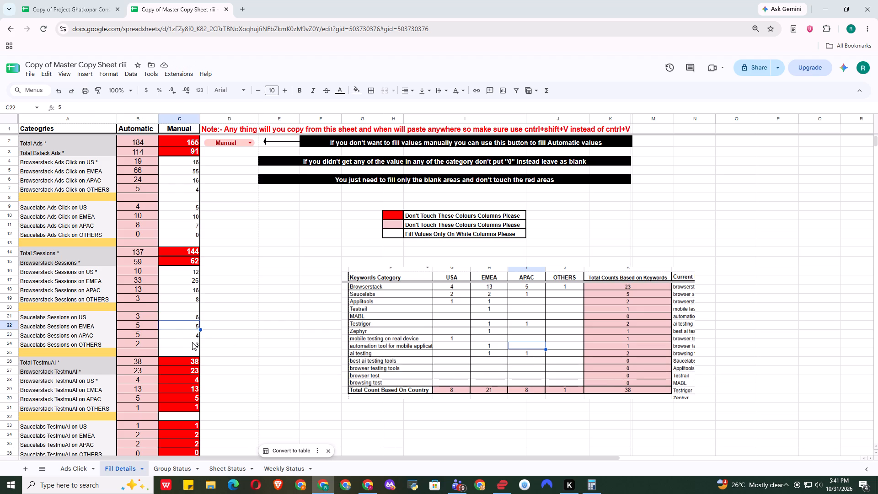
pyautogui.click(186, 318)
pyautogui.press('4')
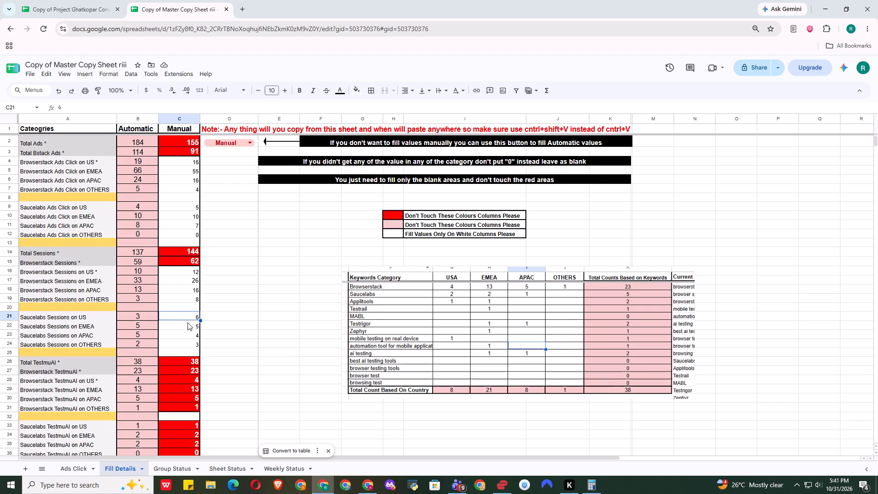
pyautogui.click(190, 331)
pyautogui.moveTo(187, 317); pyautogui.dragTo(192, 346)
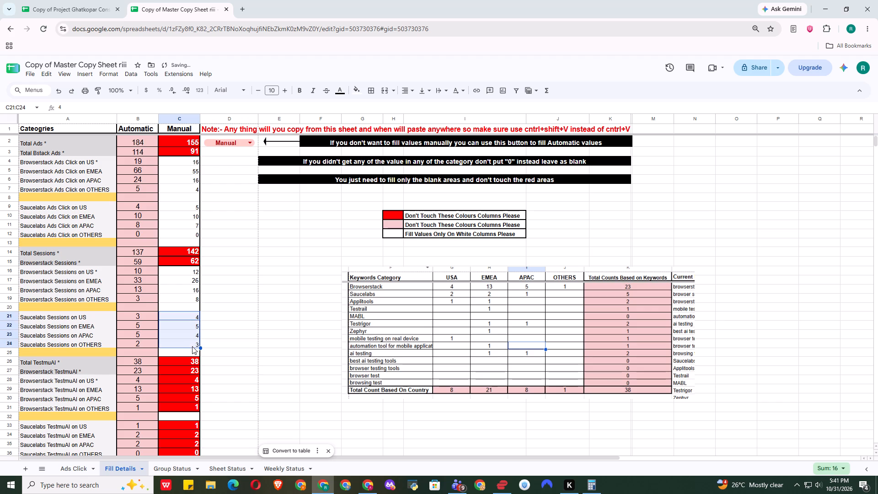
pyautogui.click(264, 349)
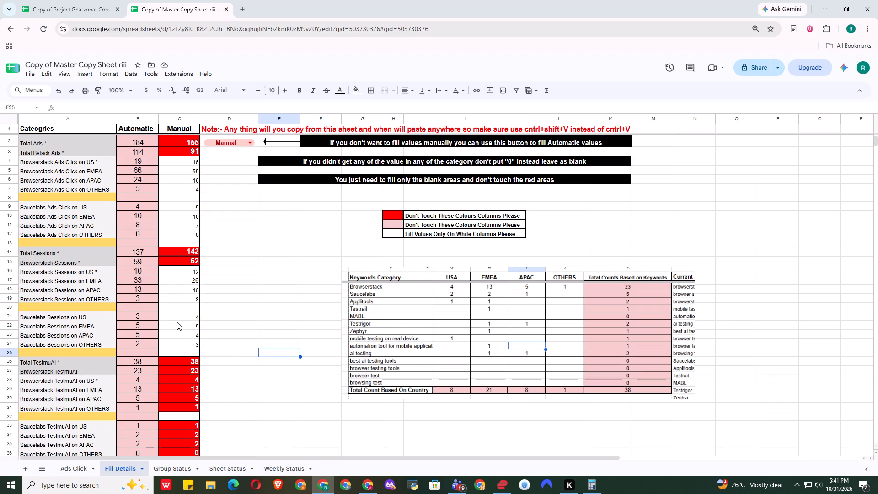
# Set the manual Browserstack Sessions counts to 21 for EMEA and 13 for APAC, and check the sum of the four regions.
pyautogui.click(182, 280)
pyautogui.write('21')
pyautogui.click(211, 301)
pyautogui.moveTo(178, 272); pyautogui.dragTo(181, 297)
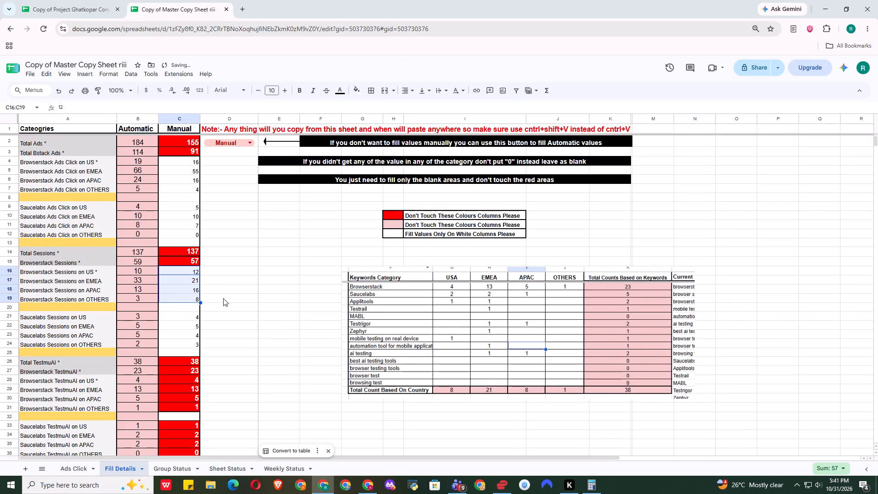
pyautogui.click(227, 298)
pyautogui.click(187, 291)
pyautogui.press('1')
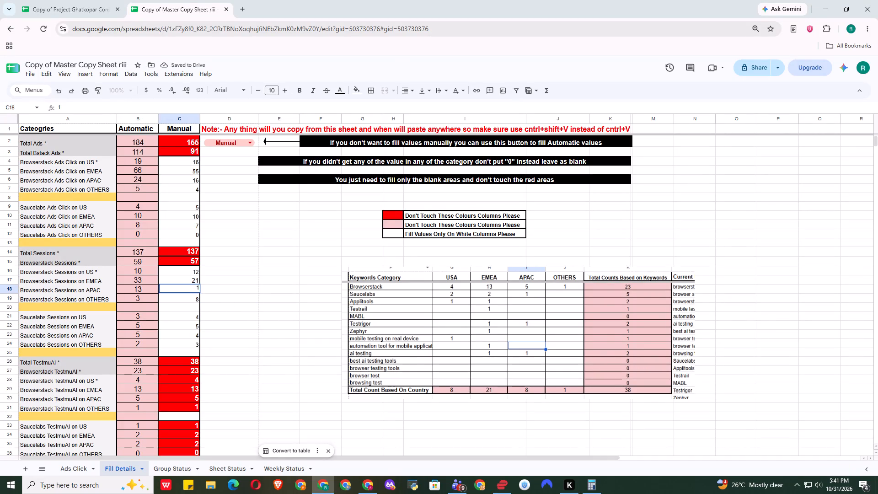
pyautogui.press('3')
pyautogui.click(229, 303)
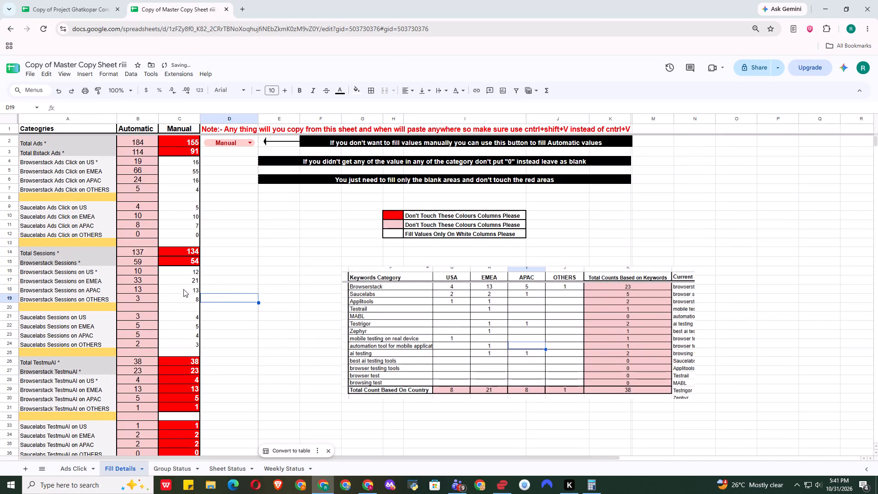
pyautogui.moveTo(181, 275); pyautogui.dragTo(186, 303)
pyautogui.scroll(-1, 250, 300)
pyautogui.click(250, 300)
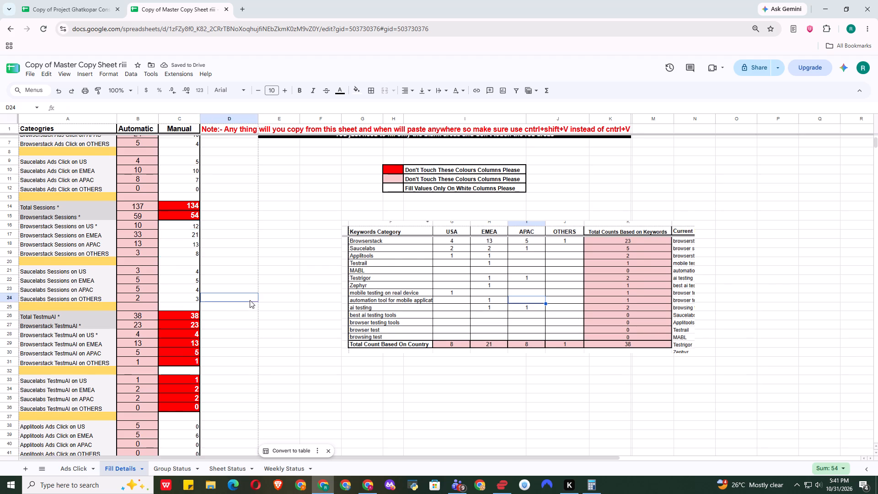
# Move the keyword table image in Fill Details down beside the Applitools and Testrail rows.
pyautogui.scroll(-1, 221, 303)
pyautogui.click(232, 286)
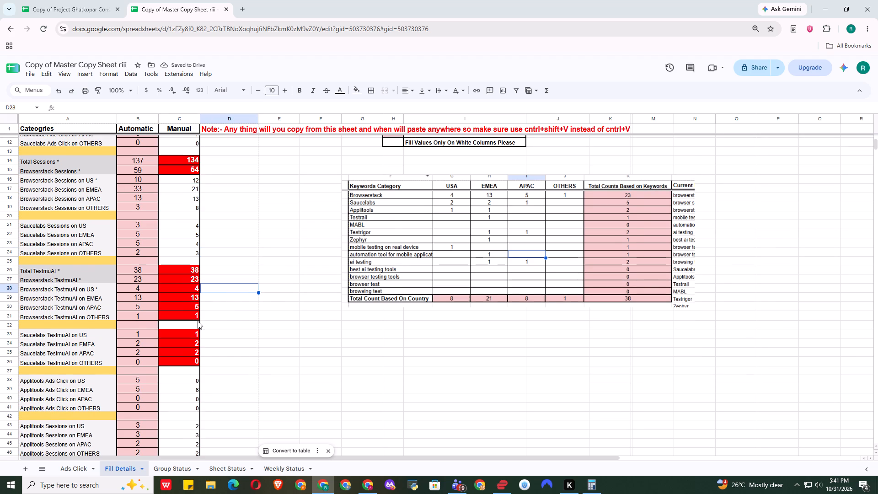
pyautogui.scroll(-1, 236, 306)
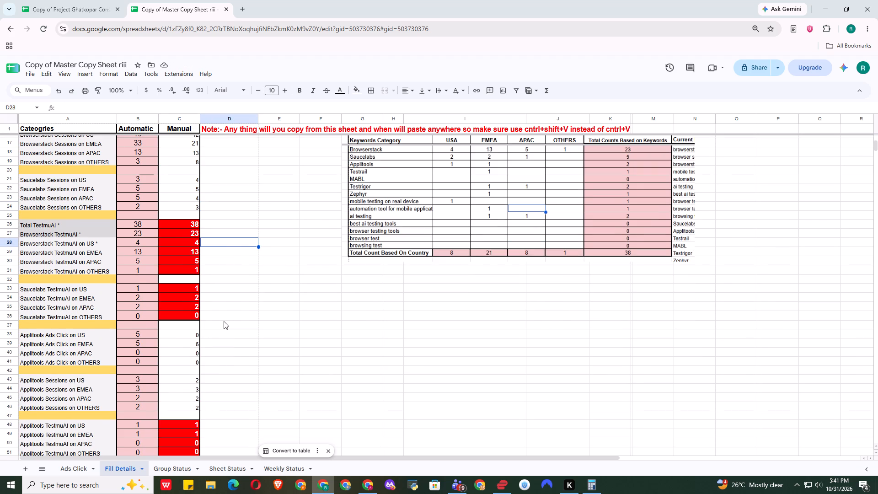
pyautogui.scroll(-1, 224, 321)
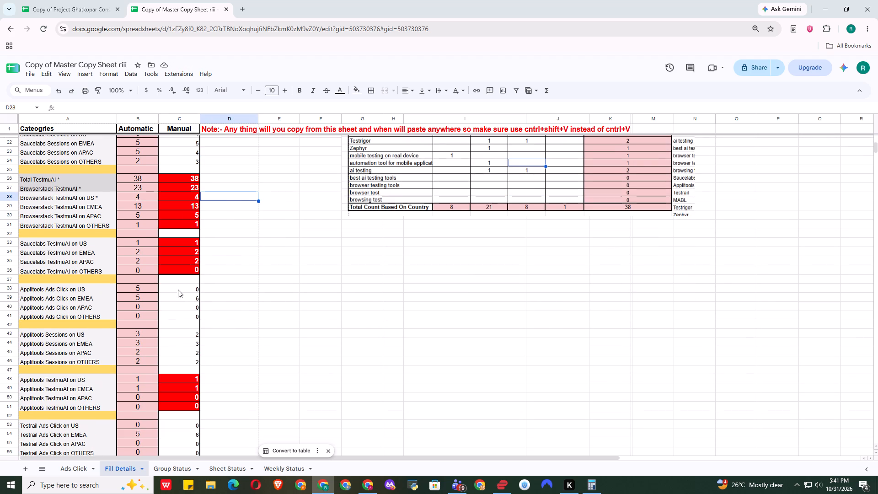
pyautogui.click(178, 290)
pyautogui.scroll(2, 235, 284)
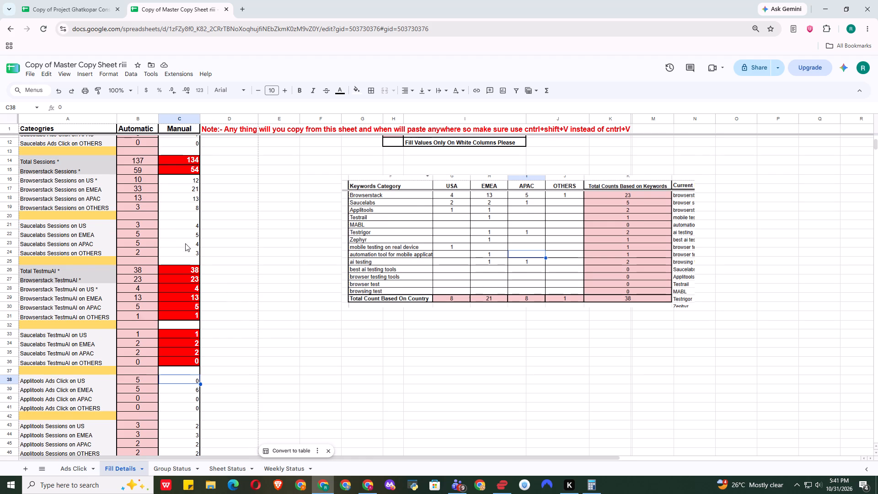
pyautogui.scroll(-2, 239, 305)
pyautogui.click(236, 304)
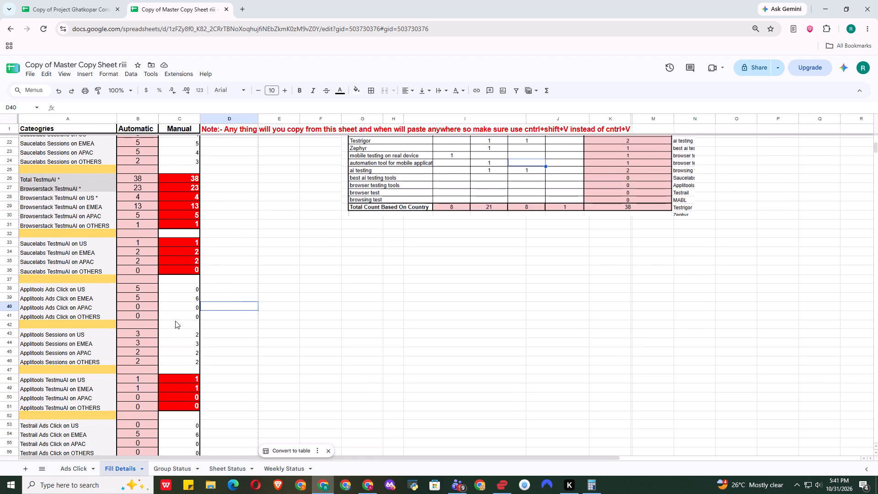
pyautogui.click(500, 165)
pyautogui.moveTo(503, 169); pyautogui.dragTo(507, 377)
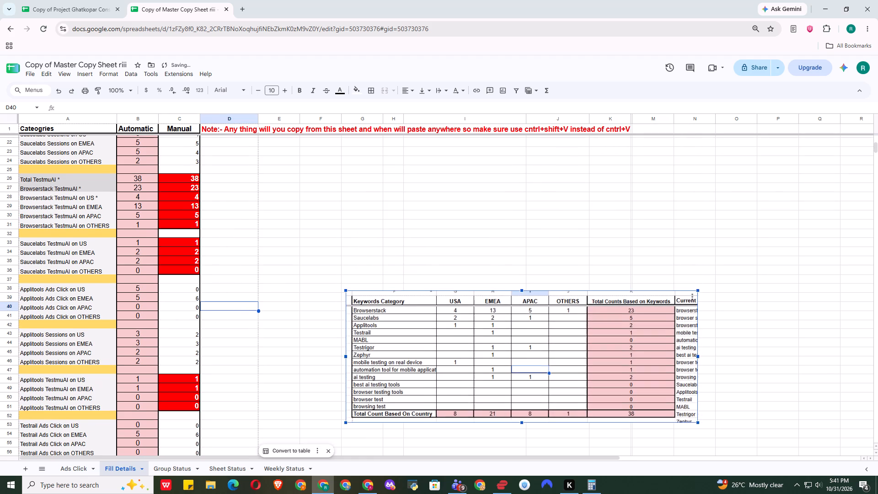
pyautogui.click(305, 313)
# Set the manual Applitools Ads Click count for US to 4.
pyautogui.scroll(-2, 275, 313)
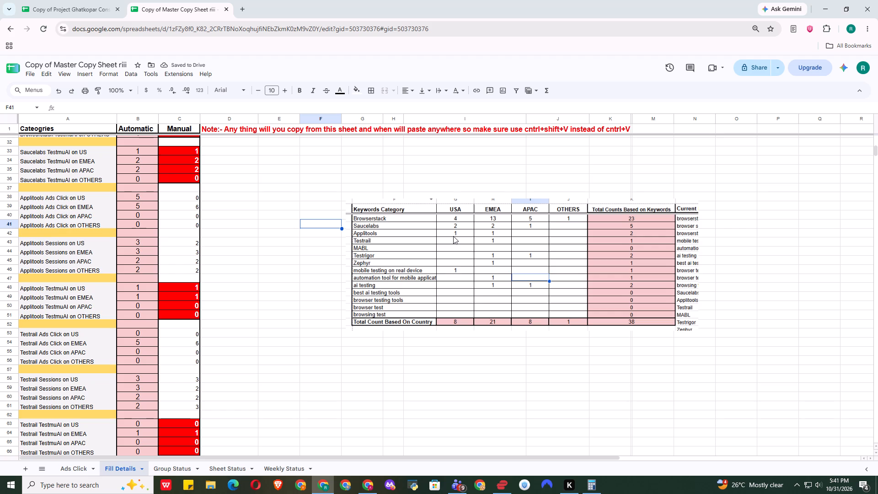
pyautogui.click(182, 196)
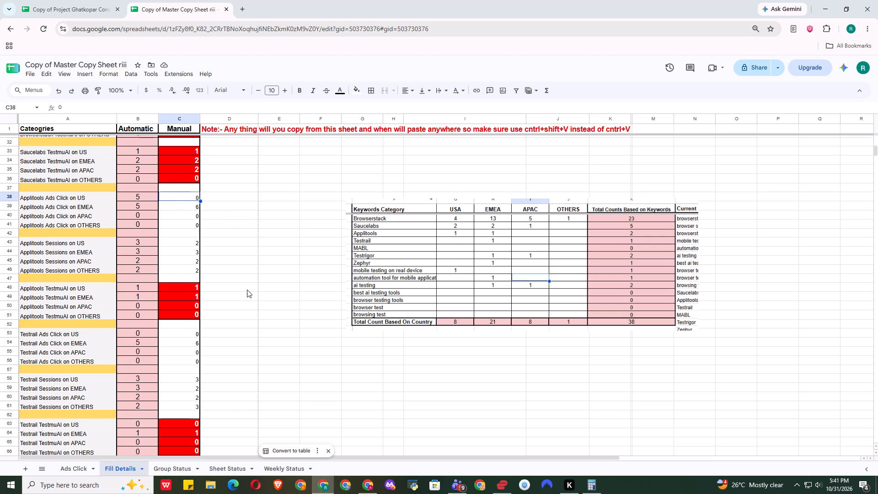
pyautogui.scroll(1, 247, 290)
pyautogui.press('5')
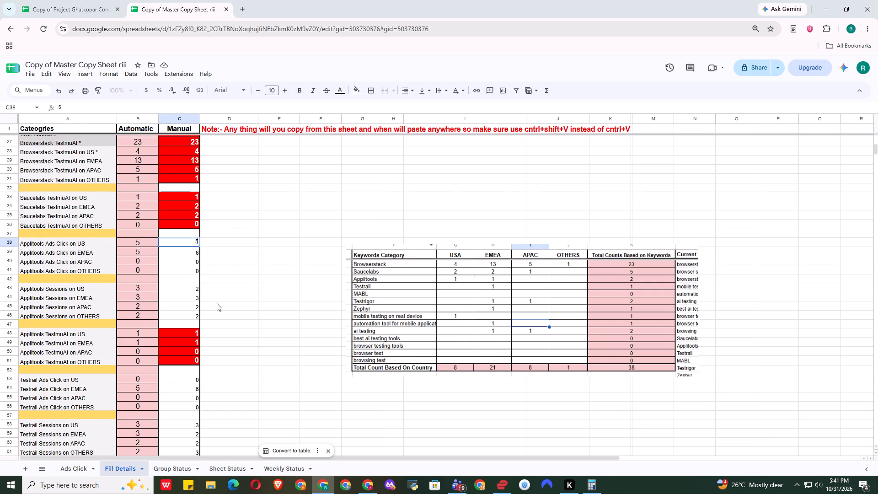
pyautogui.click(181, 267)
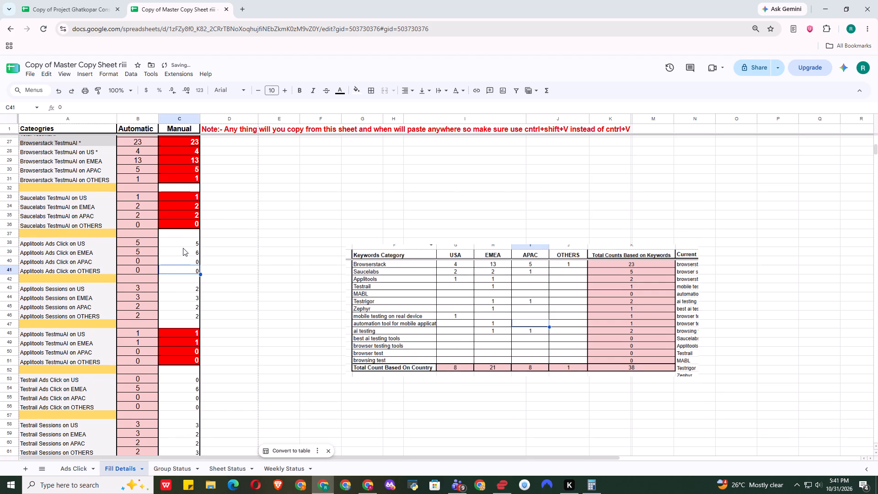
pyautogui.click(187, 242)
pyautogui.press('4')
# Set the manual Applitools Sessions counts to 3 for US, 2 for APAC and 1 for OTHERS, and compare the sum with the automatic values.
pyautogui.click(193, 292)
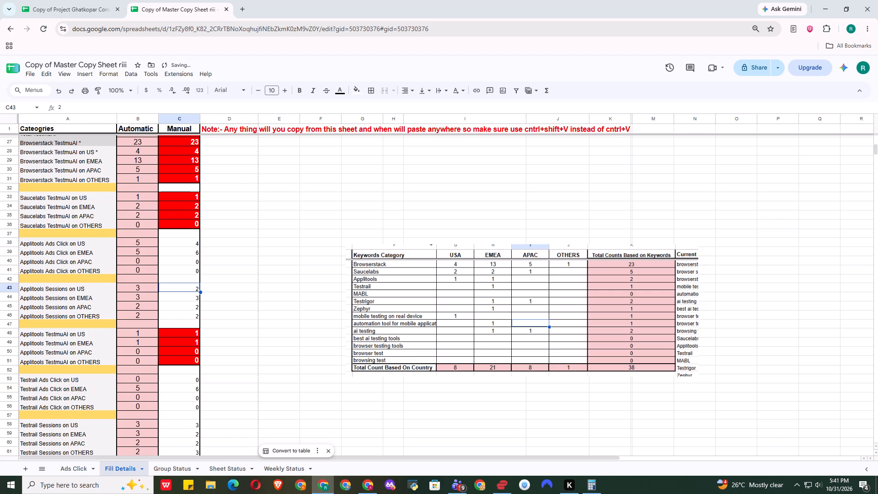
pyautogui.click(193, 313)
pyautogui.click(186, 295)
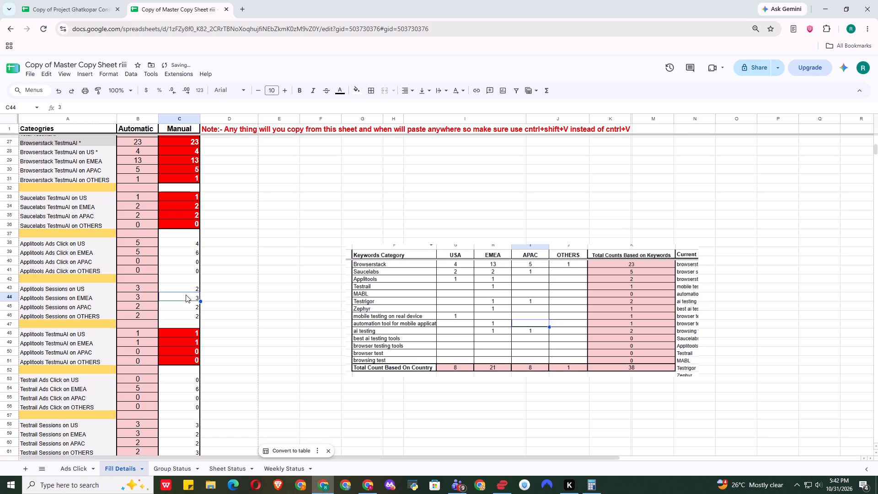
pyautogui.click(191, 313)
pyautogui.click(183, 290)
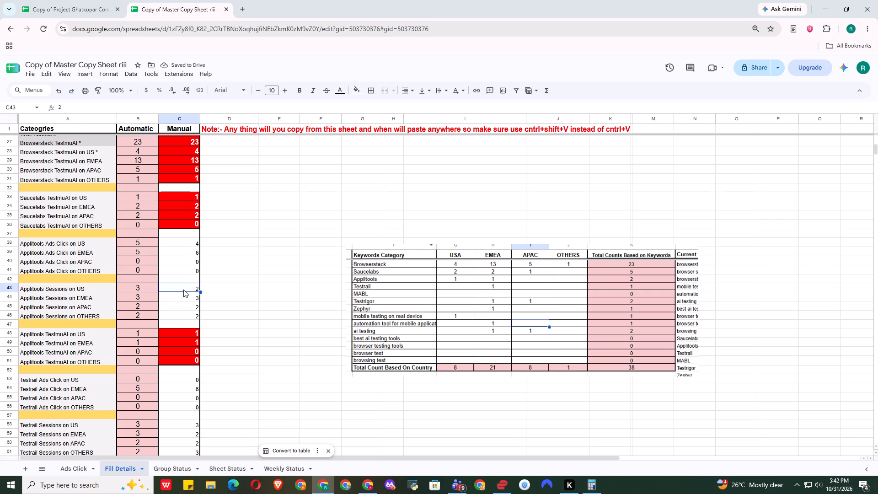
pyautogui.press('3')
pyautogui.click(189, 302)
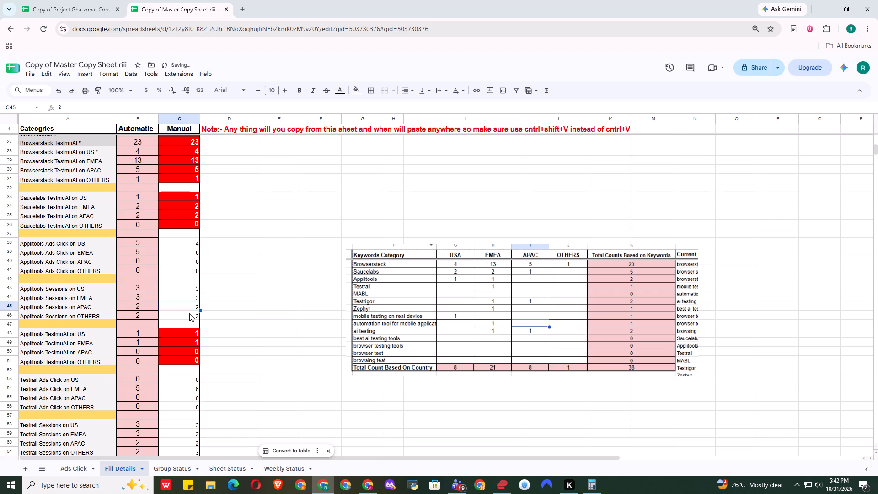
pyautogui.press('1')
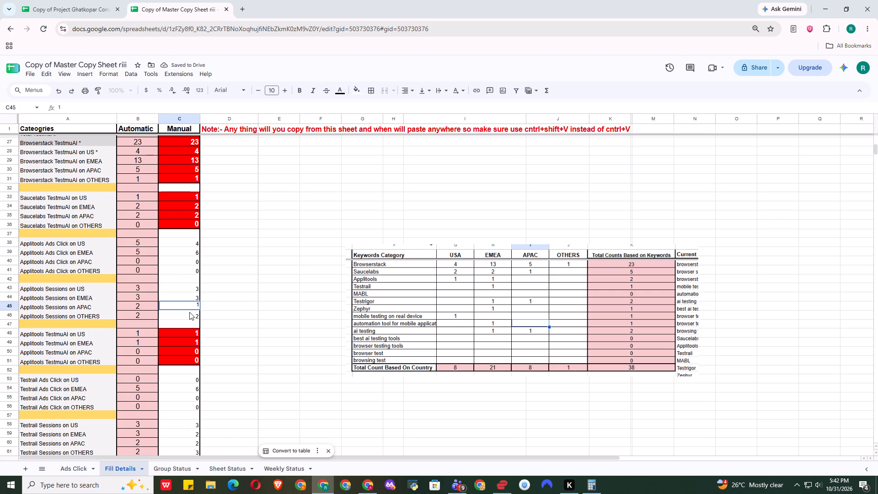
pyautogui.press('BackSpace')
pyautogui.press('BackSpace')
pyautogui.press('2')
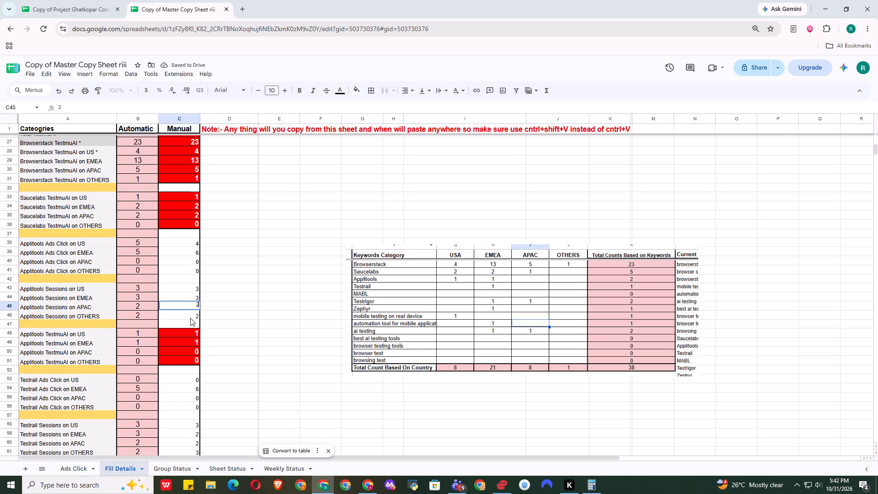
pyautogui.click(190, 318)
pyautogui.press('1')
pyautogui.click(295, 330)
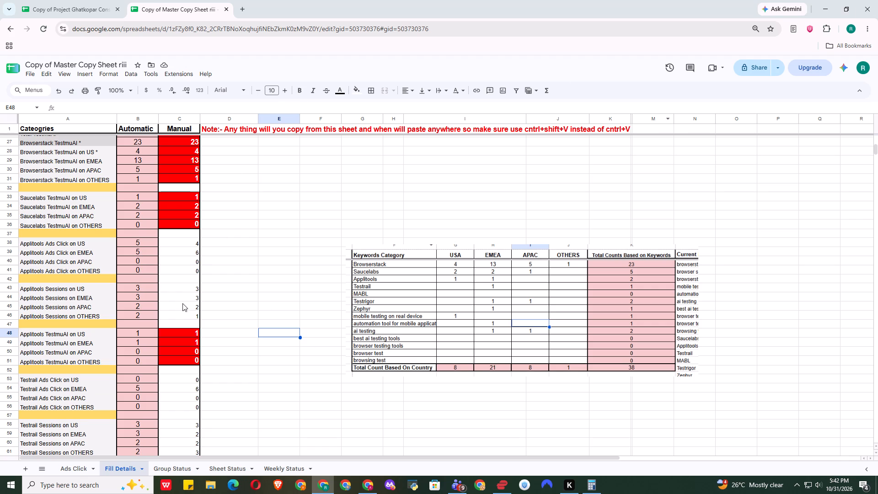
pyautogui.moveTo(184, 288); pyautogui.dragTo(188, 318)
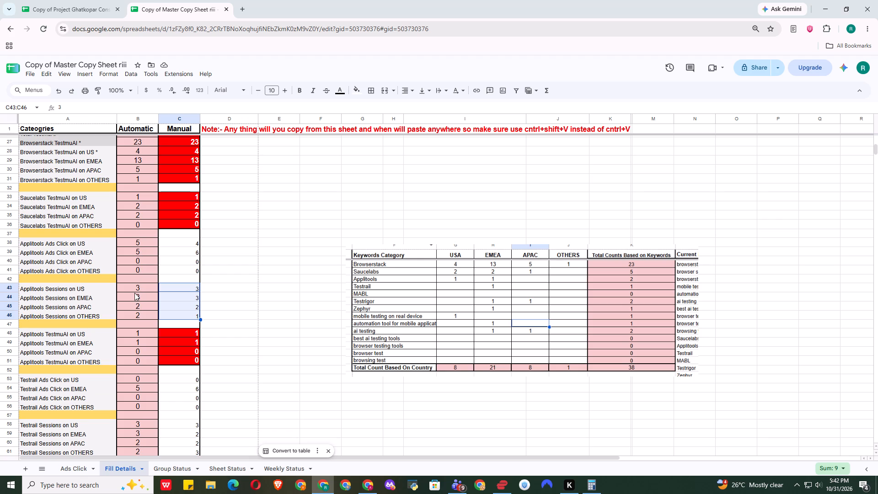
pyautogui.moveTo(134, 293); pyautogui.dragTo(135, 316)
pyautogui.click(225, 317)
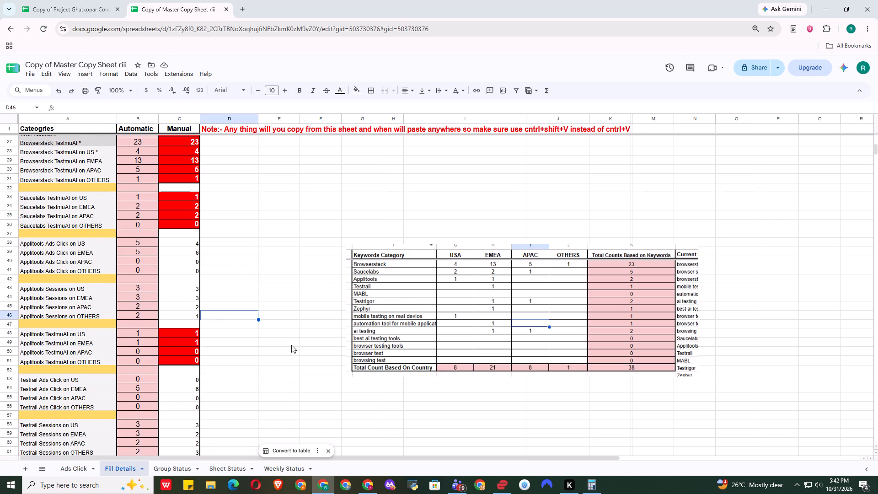
# Move the keyword table image in Fill Details down beside the Testrail and MABL rows.
pyautogui.scroll(-1, 284, 342)
pyautogui.click(446, 276)
pyautogui.moveTo(518, 278); pyautogui.dragTo(535, 457)
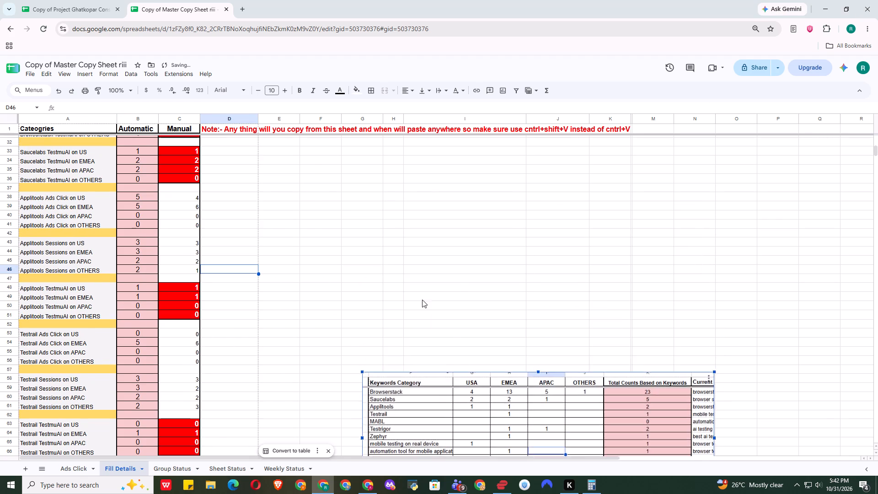
pyautogui.scroll(-3, 398, 283)
pyautogui.click(267, 253)
pyautogui.scroll(1, 167, 183)
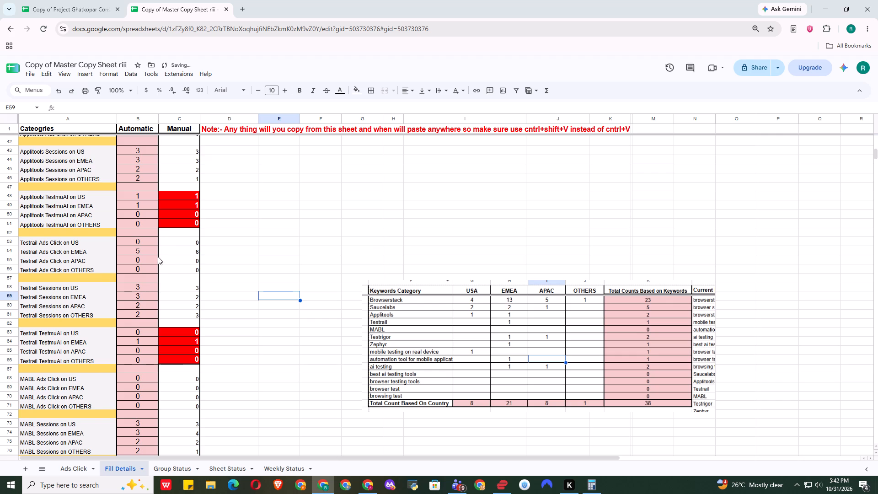
# Review the manual Testrail Ads Click counts for the four regions against the automatic values and the keyword table.
pyautogui.click(174, 242)
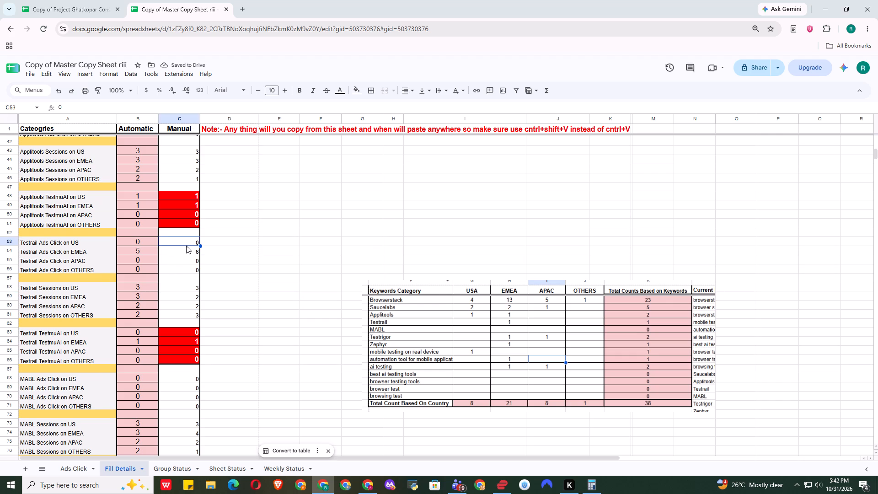
pyautogui.click(229, 264)
pyautogui.click(174, 249)
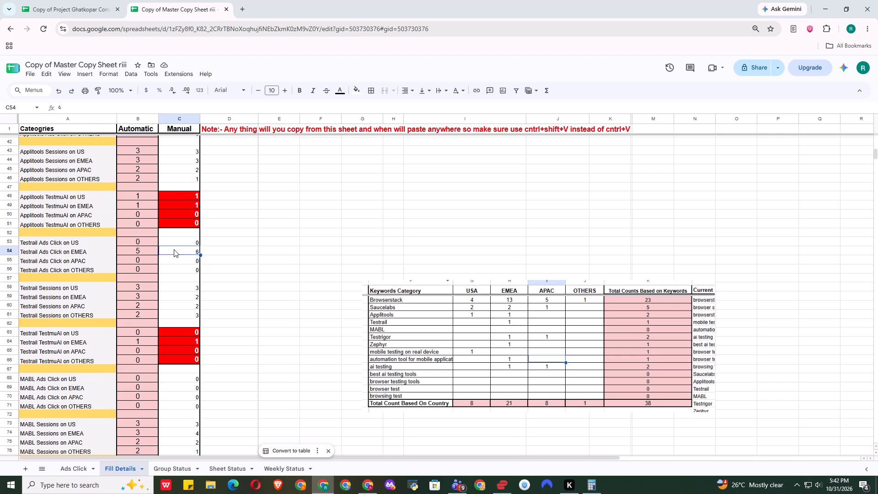
pyautogui.click(176, 244)
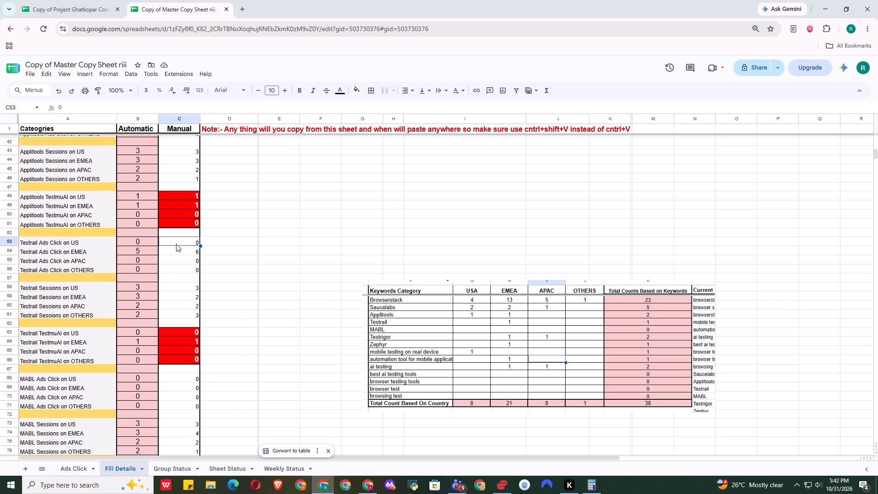
pyautogui.click(180, 257)
pyautogui.click(179, 253)
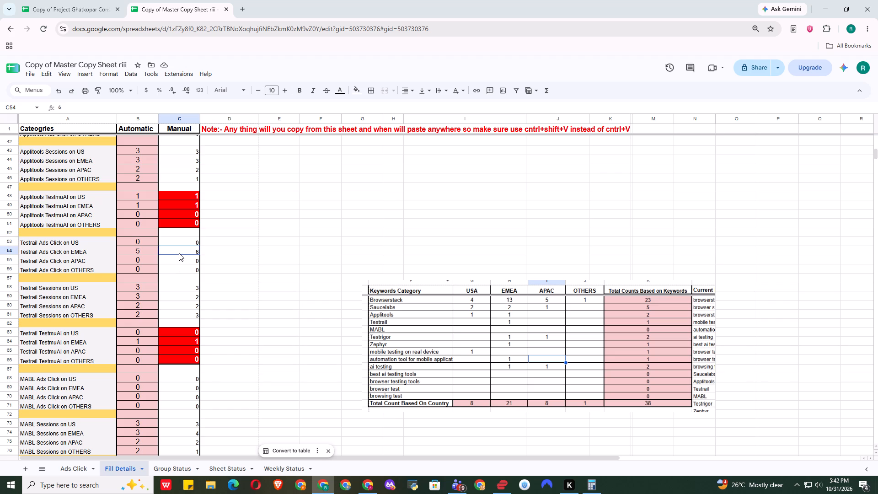
pyautogui.click(179, 267)
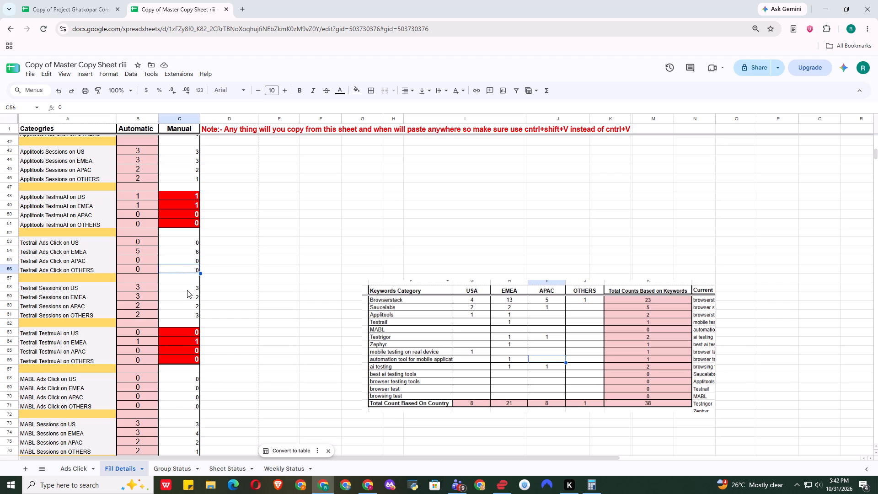
# Set the manual Testrail Sessions counts to 2 for US, 3 for EMEA and 2 for OTHERS, and check the sum of the regions.
pyautogui.click(187, 290)
pyautogui.click(187, 300)
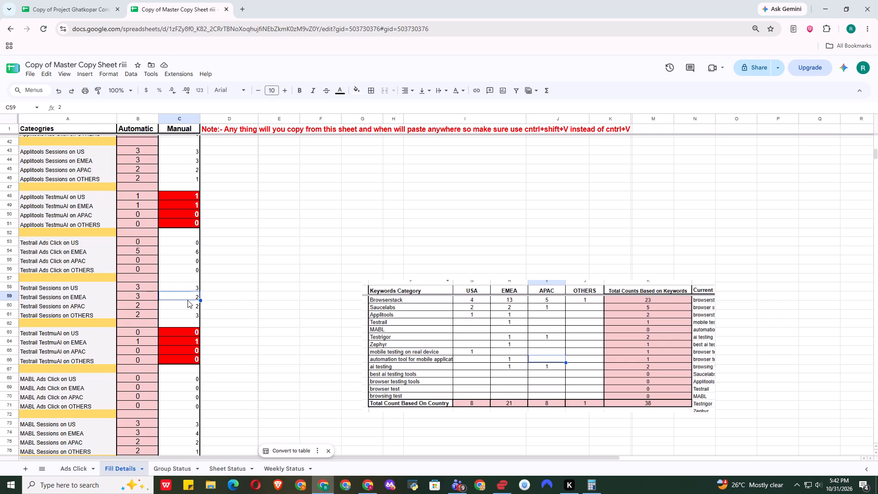
pyautogui.press('3')
pyautogui.click(189, 310)
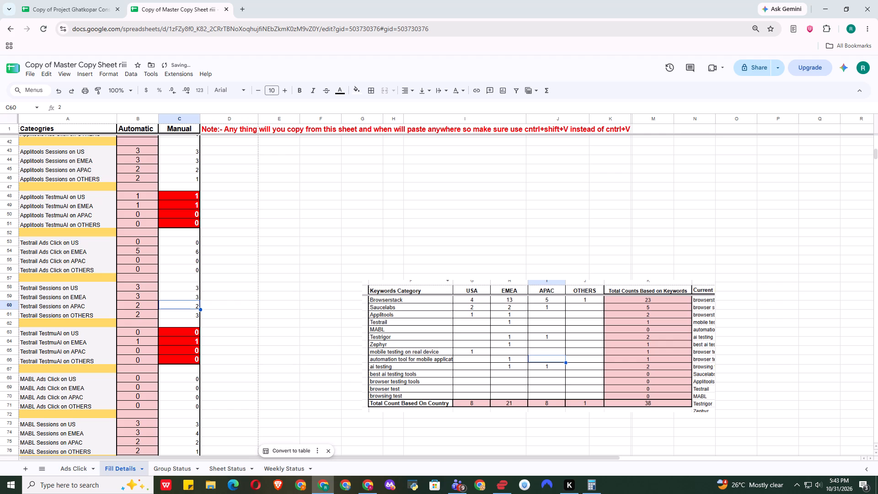
pyautogui.click(188, 313)
pyautogui.press('2')
pyautogui.click(214, 315)
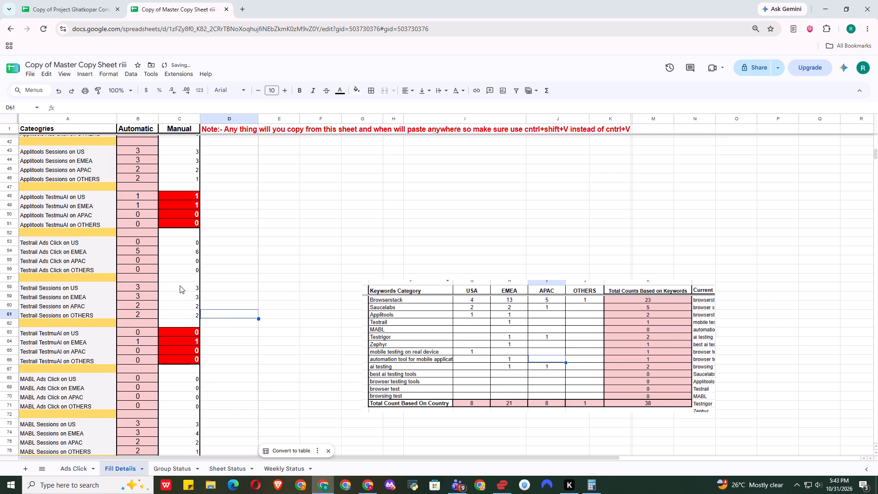
pyautogui.click(183, 287)
pyautogui.press('2')
pyautogui.click(228, 310)
pyautogui.moveTo(182, 290); pyautogui.dragTo(188, 322)
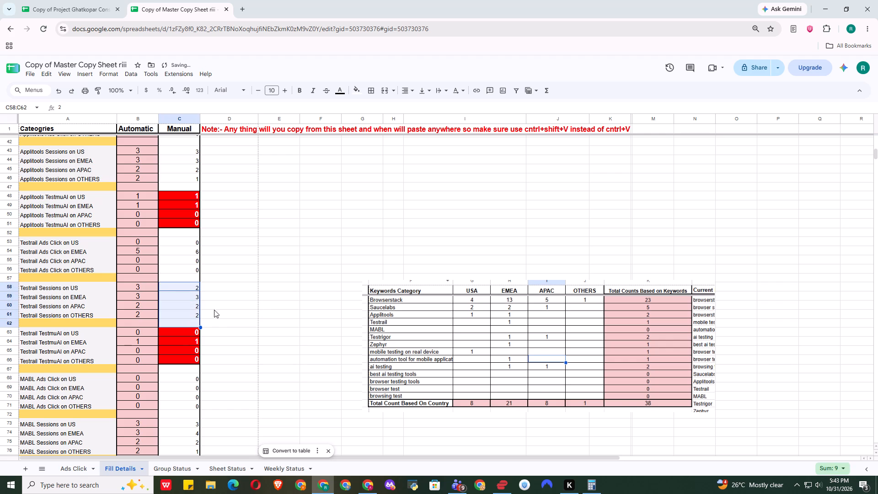
pyautogui.click(228, 306)
# Set the manual MABL Sessions counts to 4 for US and 1 for APAC, checking the regional sums.
pyautogui.scroll(-1, 231, 305)
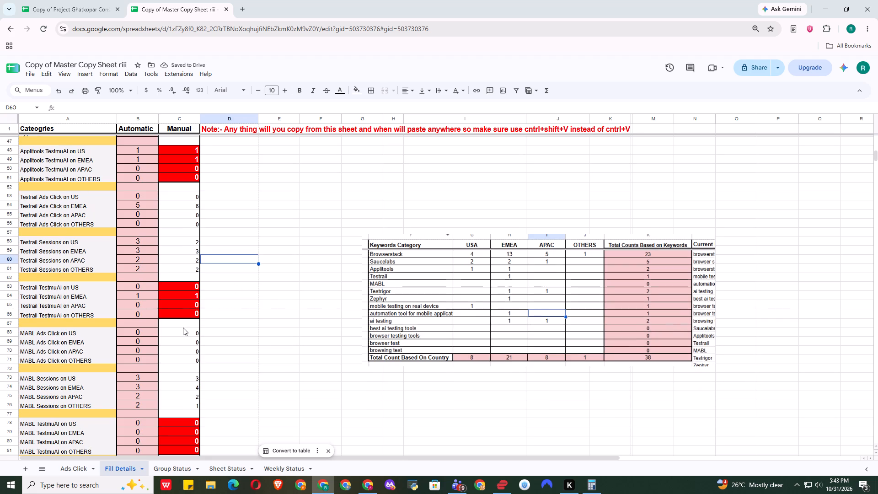
pyautogui.scroll(-1, 212, 309)
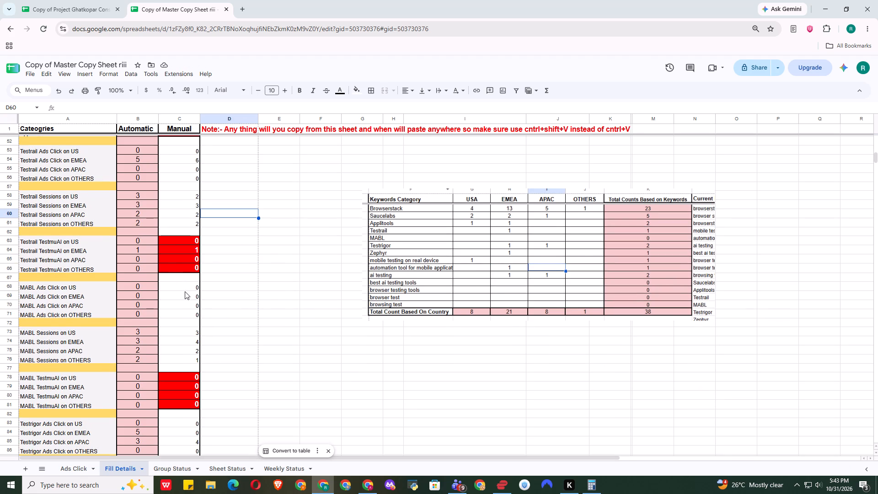
pyautogui.scroll(2, 231, 280)
pyautogui.scroll(-2, 230, 280)
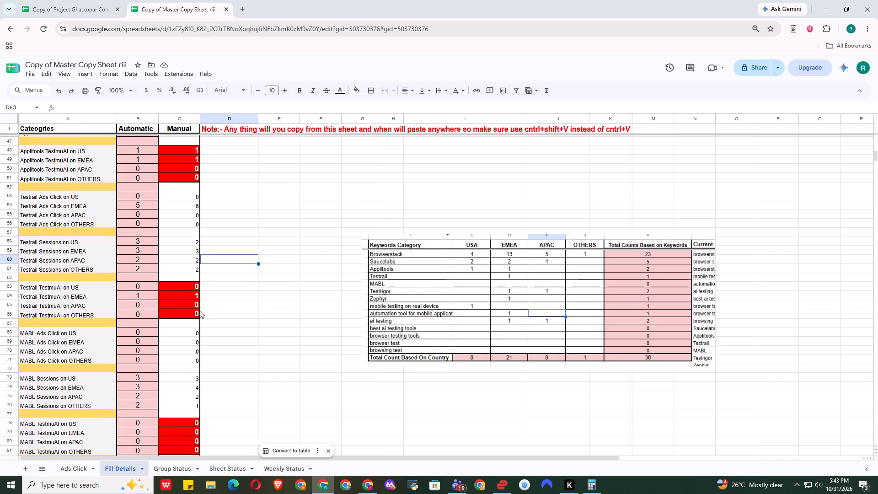
pyautogui.moveTo(187, 290); pyautogui.dragTo(188, 315)
pyautogui.moveTo(182, 333); pyautogui.dragTo(182, 361)
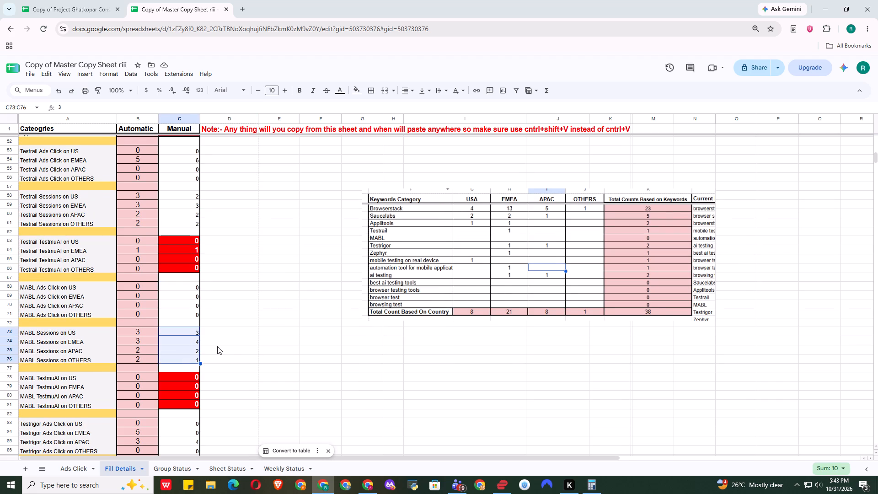
pyautogui.click(230, 343)
pyautogui.click(181, 341)
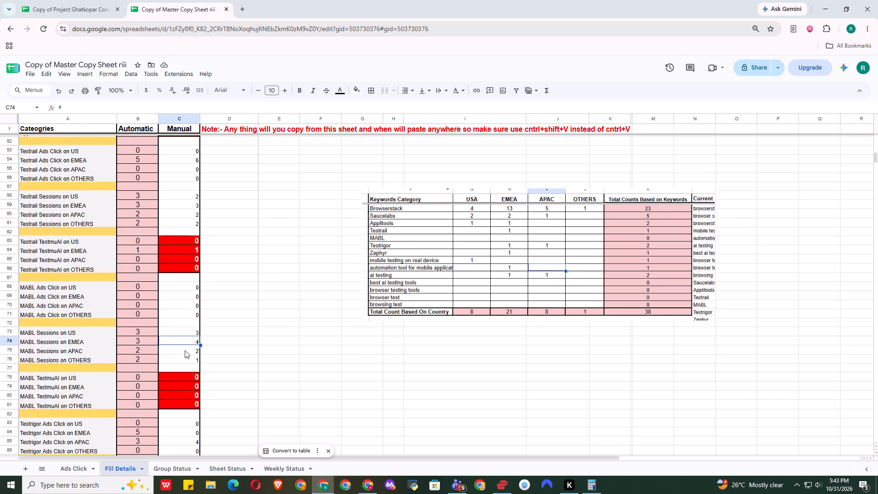
pyautogui.click(185, 350)
pyautogui.press('1')
pyautogui.click(184, 343)
pyautogui.click(184, 333)
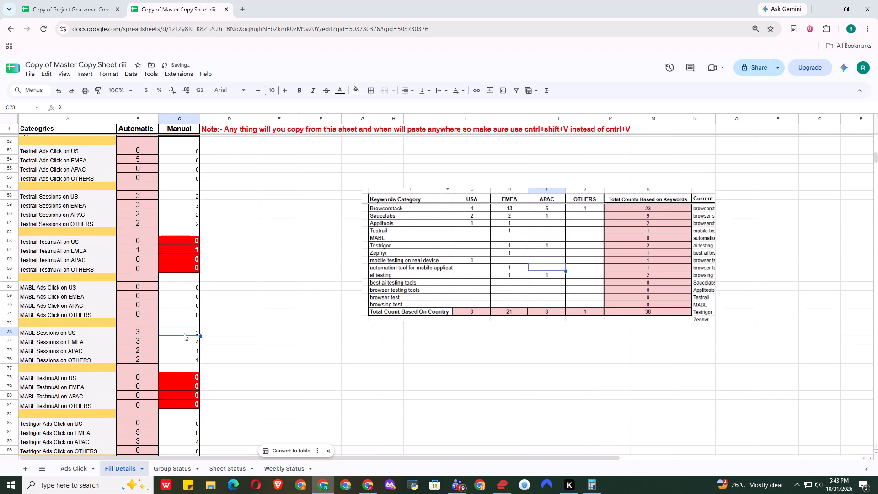
pyautogui.click(229, 343)
pyautogui.click(192, 333)
pyautogui.press('4')
pyautogui.click(243, 340)
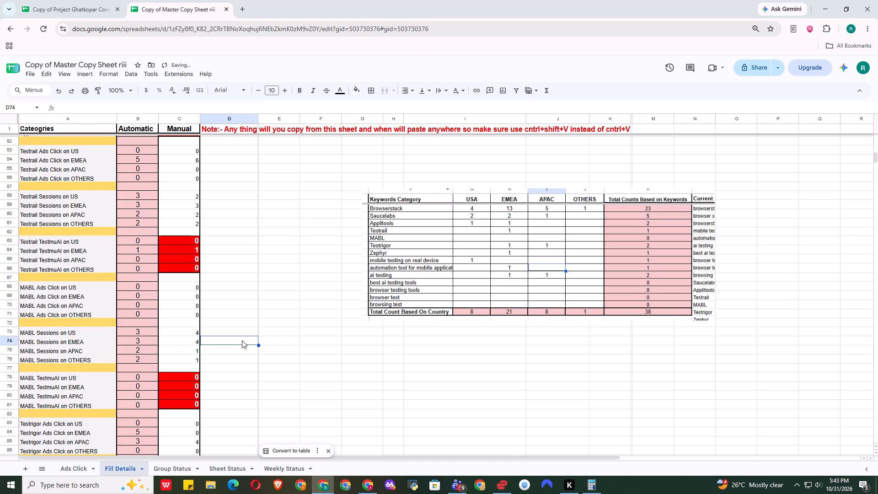
pyautogui.moveTo(181, 340); pyautogui.dragTo(183, 357)
# Move the keyword table image down beside the MABL TestmuAI and Testrigor rows.
pyautogui.scroll(-1, 261, 339)
pyautogui.scroll(-1, 245, 282)
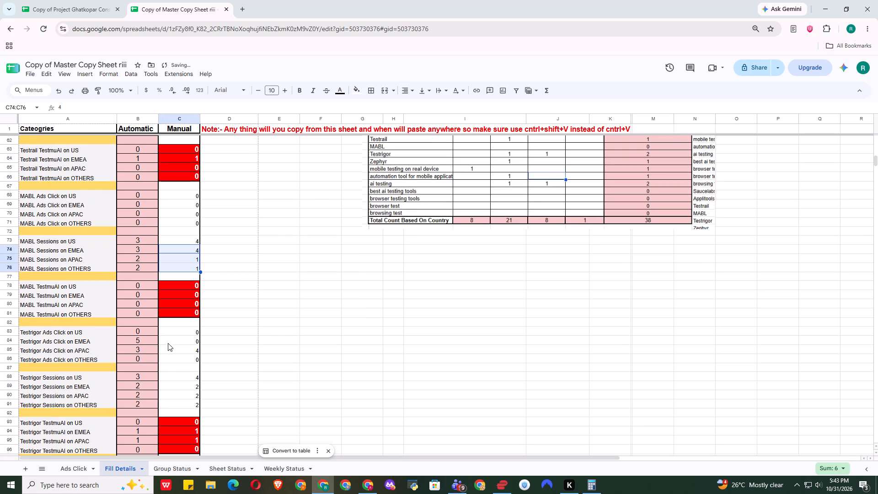
pyautogui.click(168, 343)
pyautogui.click(546, 146)
pyautogui.moveTo(551, 163); pyautogui.dragTo(539, 313)
pyautogui.scroll(-2, 348, 349)
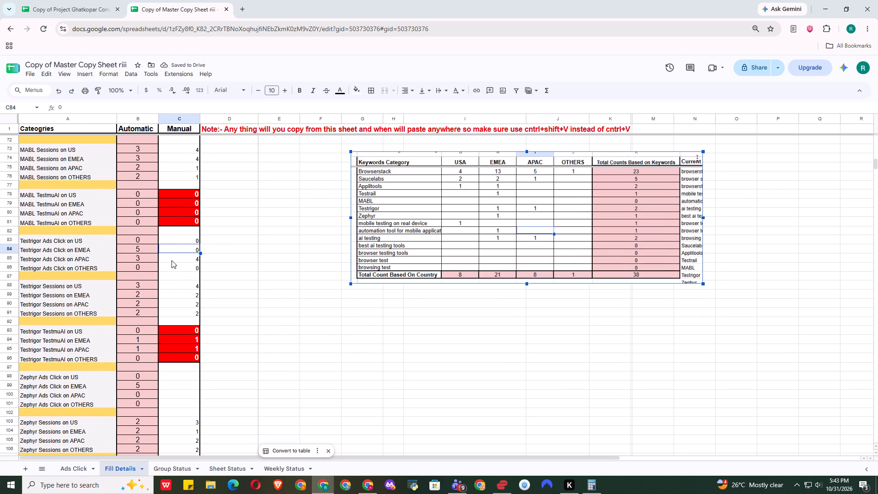
# Set the manual Testrigor Ads Click count for EMEA to 5.
pyautogui.click(176, 268)
pyautogui.click(179, 241)
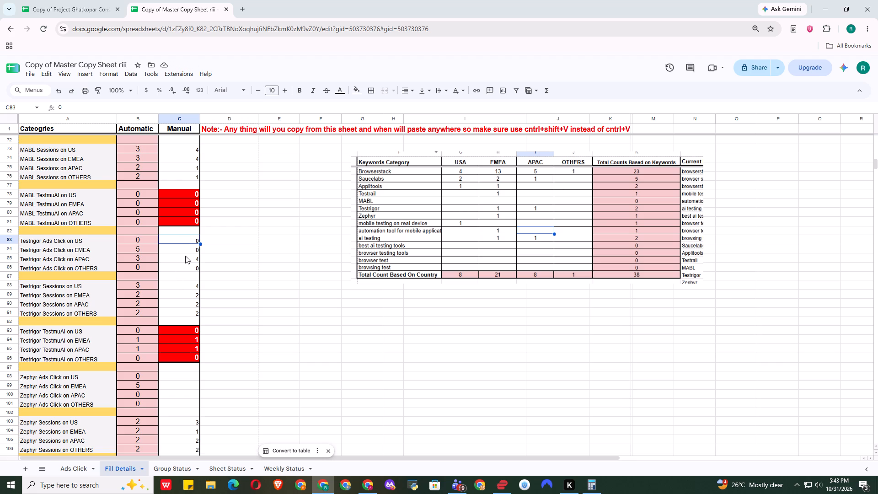
pyautogui.click(185, 250)
pyautogui.press('5')
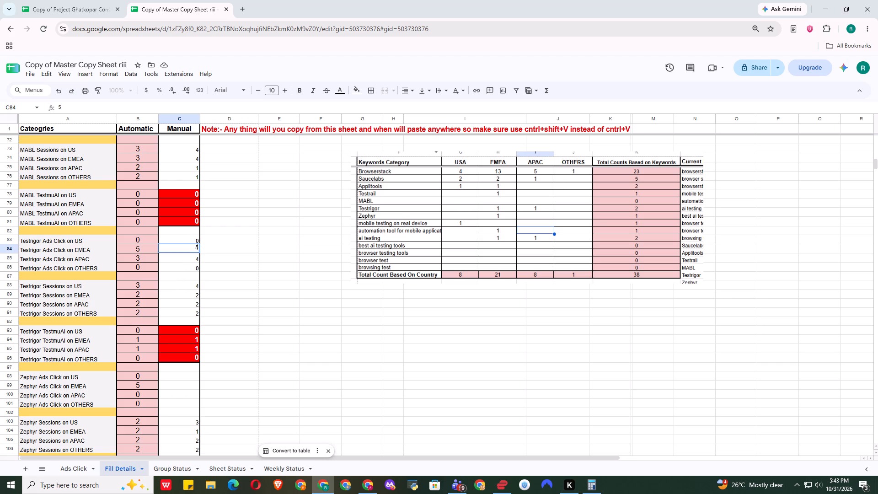
pyautogui.click(177, 257)
# Set the manual Testrigor Sessions counts to 3 for US, 3 for EMEA and 1 for OTHERS, and check the sum of the four regions.
pyautogui.click(176, 288)
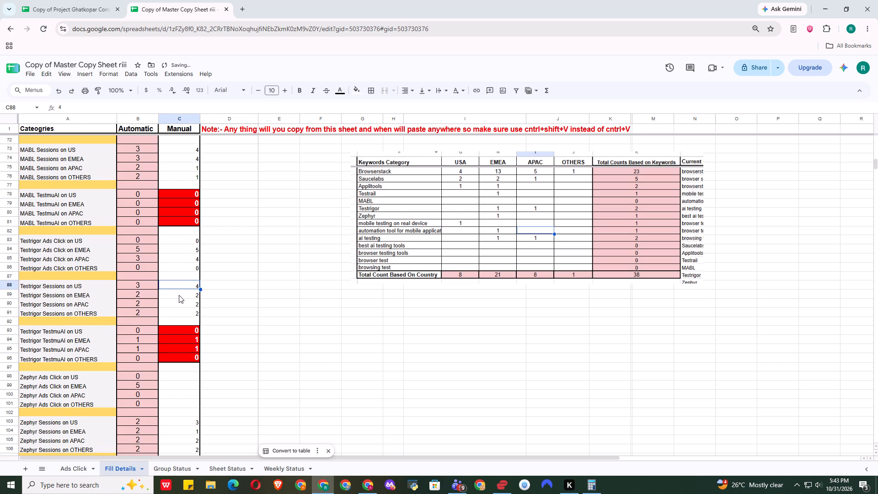
pyautogui.press('3')
pyautogui.click(180, 297)
pyautogui.click(183, 305)
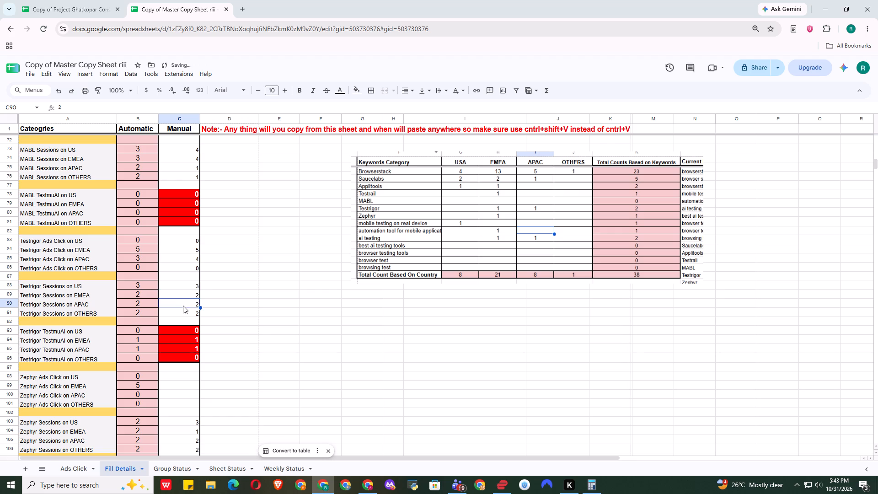
pyautogui.click(187, 315)
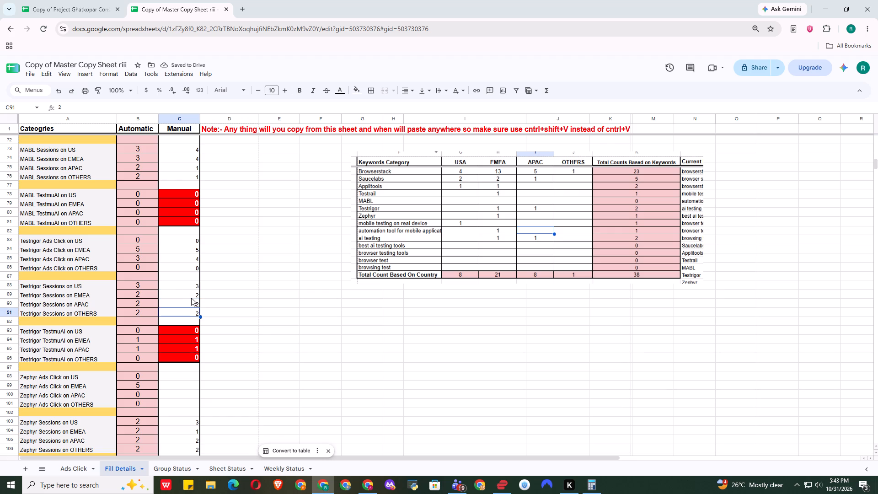
pyautogui.click(189, 295)
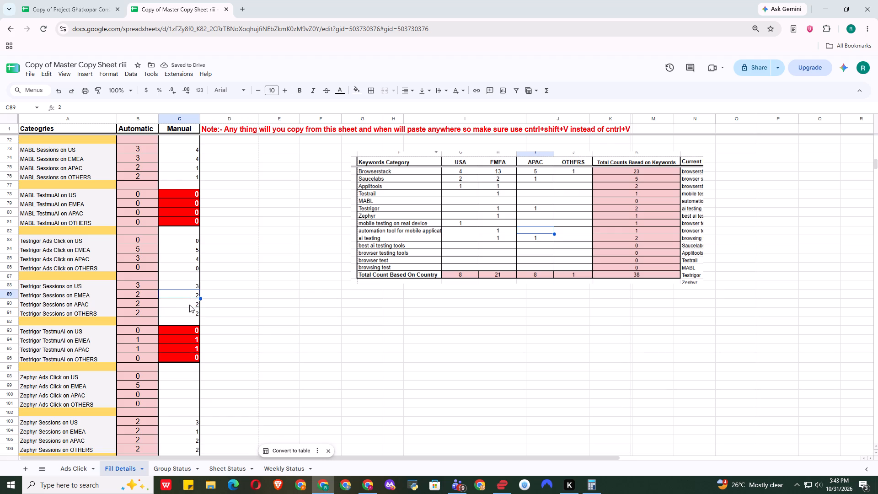
pyautogui.press('3')
pyautogui.click(185, 306)
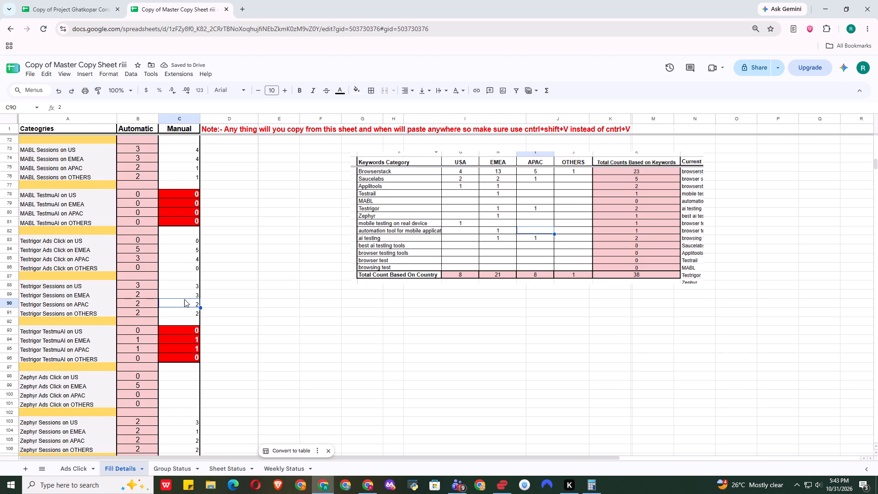
pyautogui.click(190, 285)
pyautogui.click(184, 314)
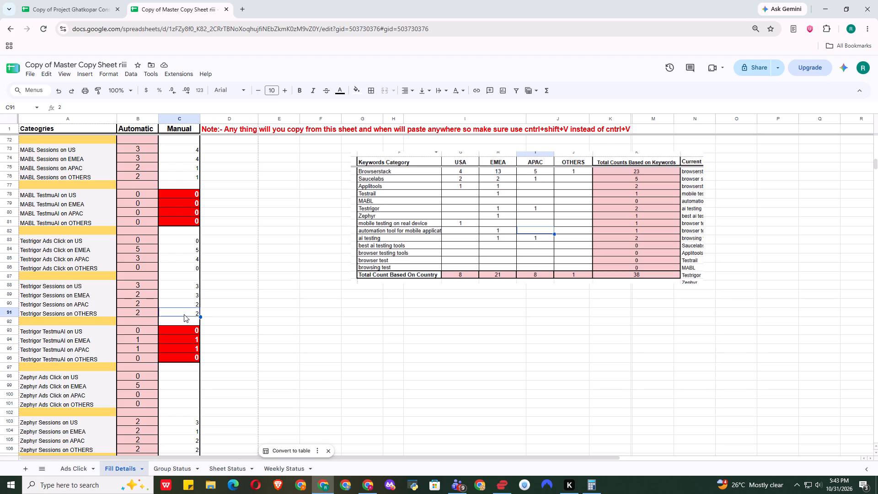
pyautogui.press('1')
pyautogui.click(184, 314)
pyautogui.click(187, 286)
pyautogui.moveTo(189, 285); pyautogui.dragTo(187, 313)
# Move the keyword table image down beside the Testrigor TestmuAI and Zephyr rows.
pyautogui.click(573, 182)
pyautogui.moveTo(545, 223); pyautogui.dragTo(548, 411)
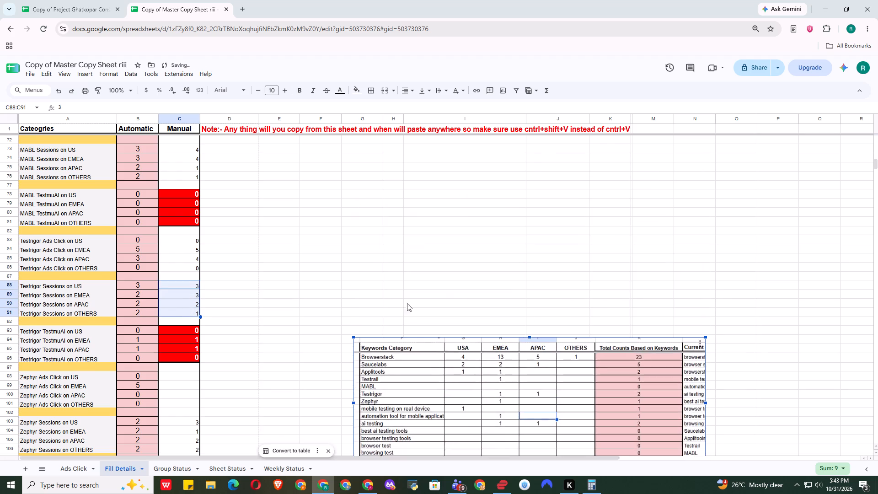
pyautogui.scroll(-3, 392, 295)
pyautogui.click(280, 215)
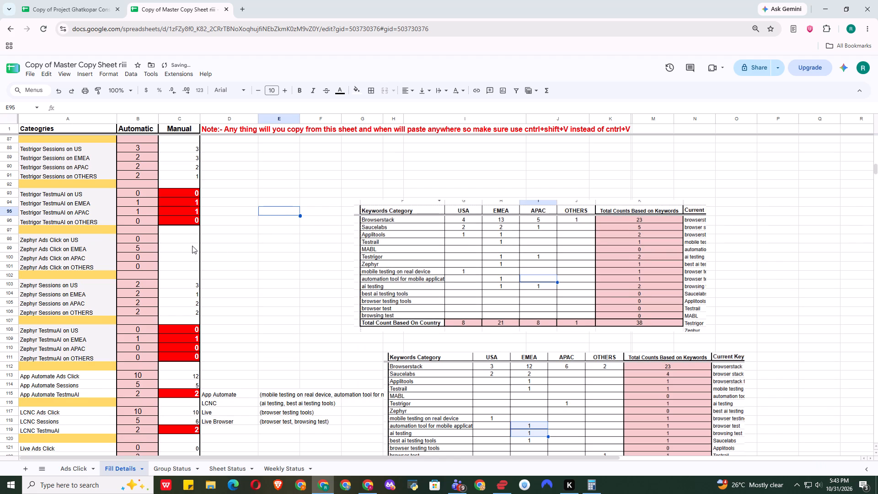
# Delete the other keyword table image beside the App Automate and LCNC rows.
pyautogui.click(465, 411)
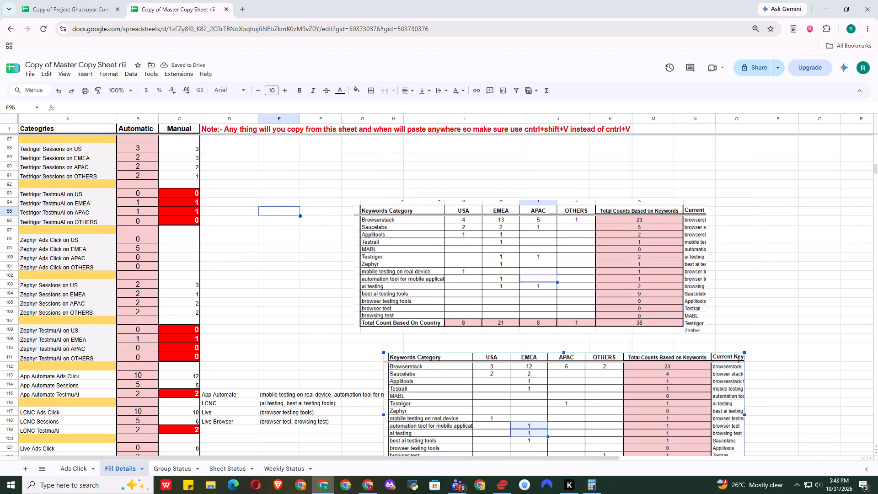
pyautogui.press('BackSpace')
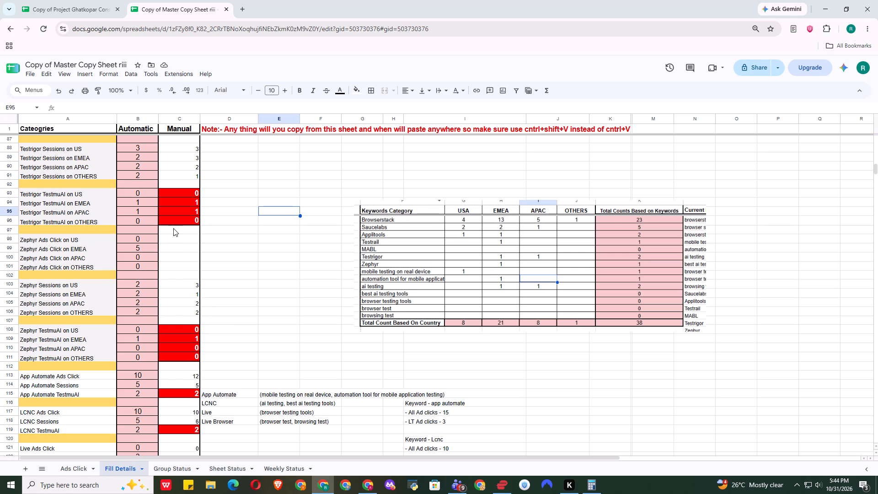
# Set the manual Zephyr Ads Click counts to 0 for US, 4 for EMEA, 0 for APAC and 0 for OTHERS.
pyautogui.click(179, 242)
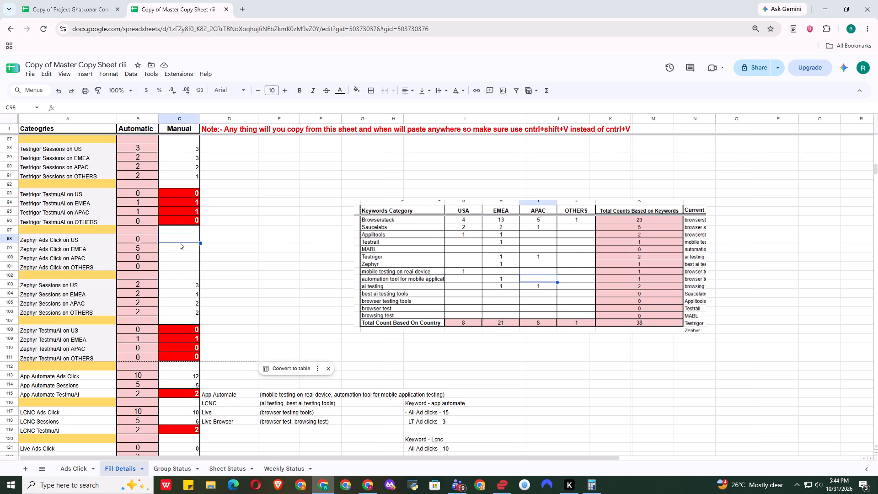
pyautogui.press('0')
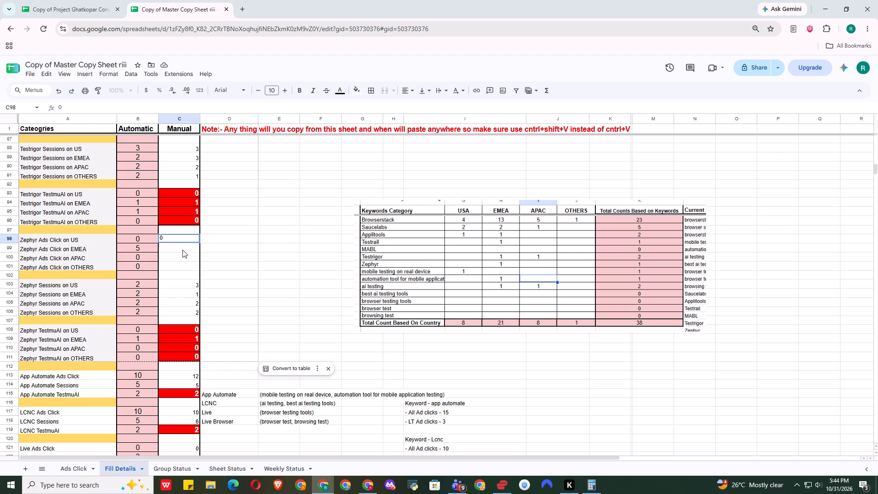
pyautogui.click(182, 250)
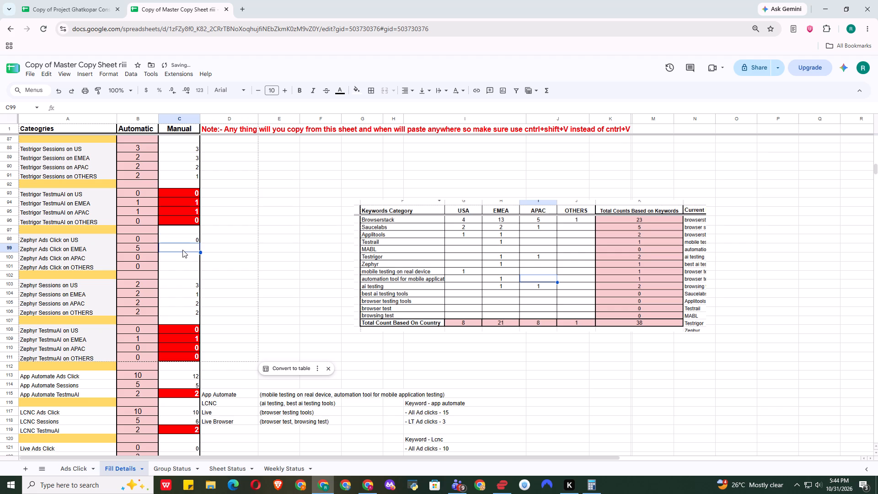
pyautogui.press('4')
pyautogui.press('BackSpace')
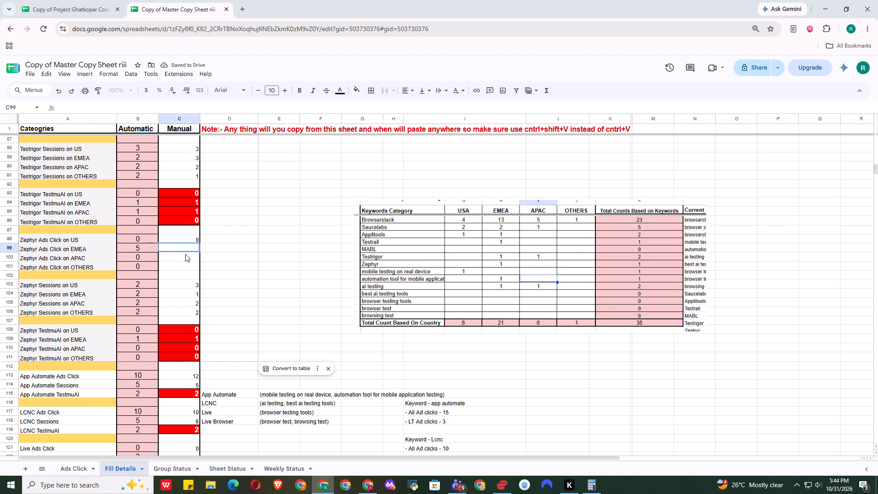
pyautogui.press('4')
pyautogui.click(178, 260)
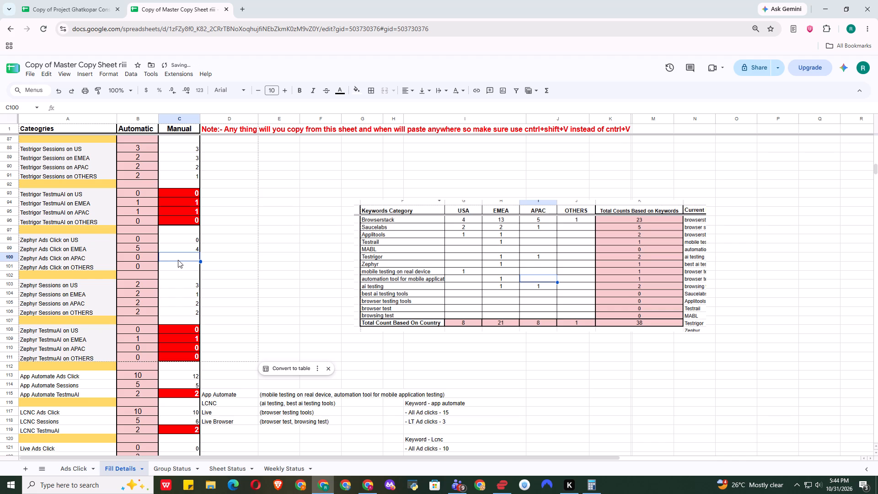
pyautogui.press('0')
pyautogui.click(180, 264)
pyautogui.press('0')
pyautogui.click(195, 272)
pyautogui.click(226, 279)
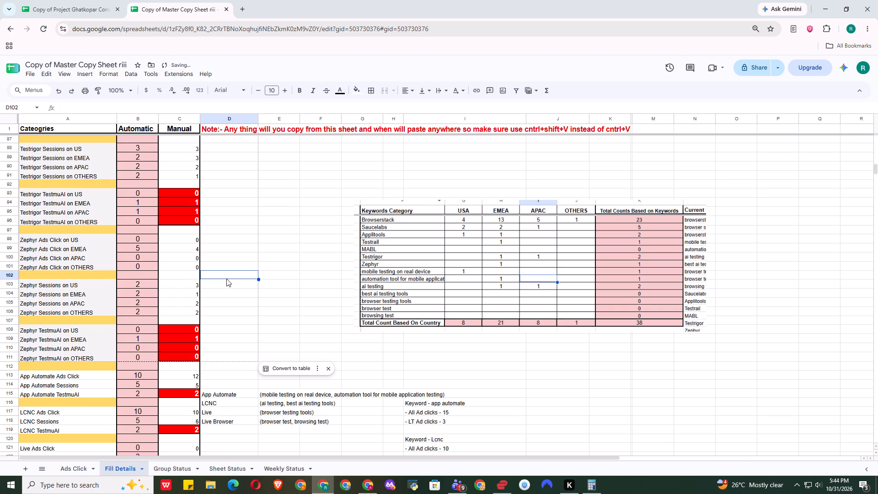
# Set the manual Zephyr Sessions counts to 2 for US, 2 for EMEA, 1 for APAC and 1 for OTHERS.
pyautogui.click(180, 288)
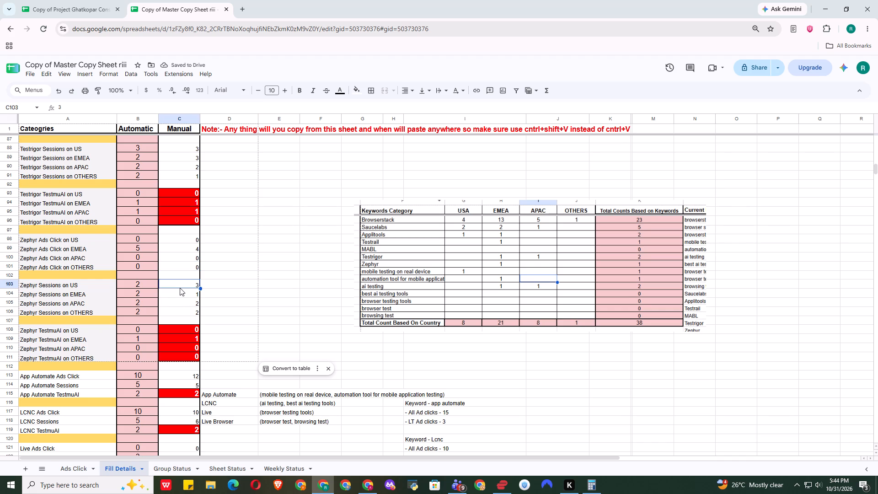
pyautogui.press('2')
pyautogui.click(186, 290)
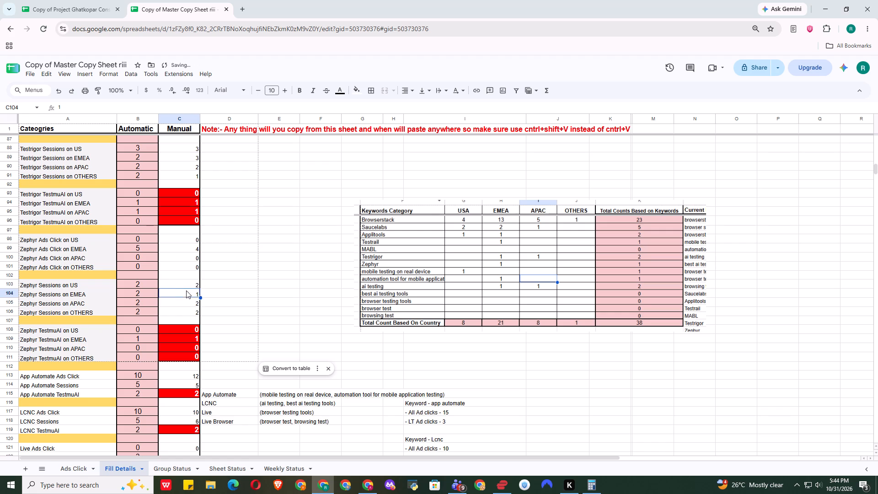
pyautogui.press('2')
pyautogui.click(184, 304)
pyautogui.press('1')
pyautogui.click(188, 316)
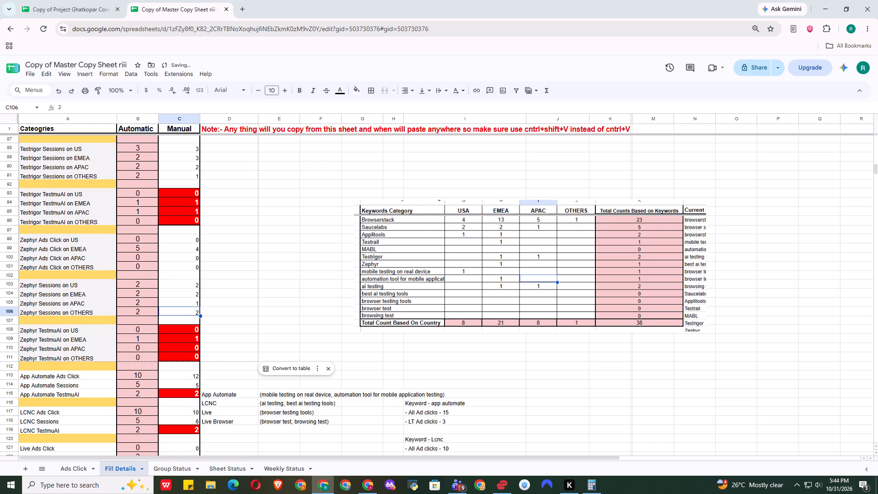
pyautogui.press('1')
pyautogui.click(272, 298)
# Move the keyword table image down beside the Zephyr TestmuAI, App Automate and LCNC rows.
pyautogui.scroll(-2, 277, 324)
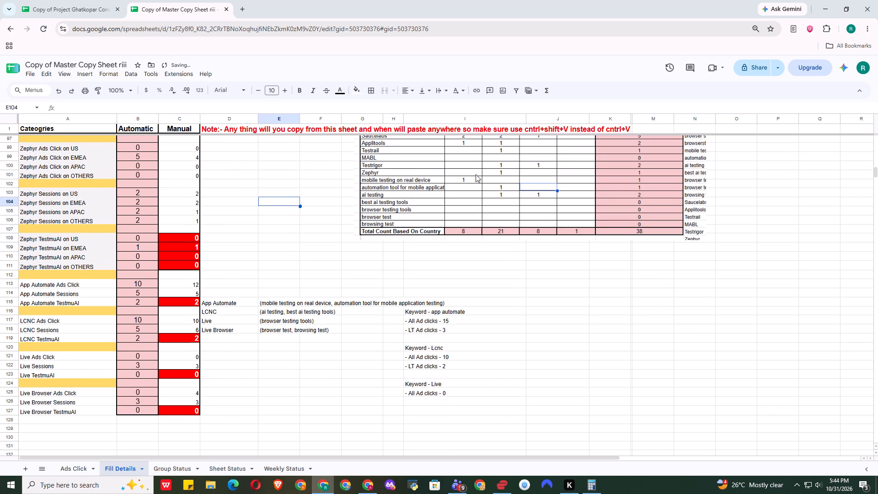
pyautogui.click(476, 174)
pyautogui.moveTo(480, 188); pyautogui.dragTo(486, 286)
pyautogui.scroll(-2, 262, 261)
pyautogui.scroll(3, 237, 265)
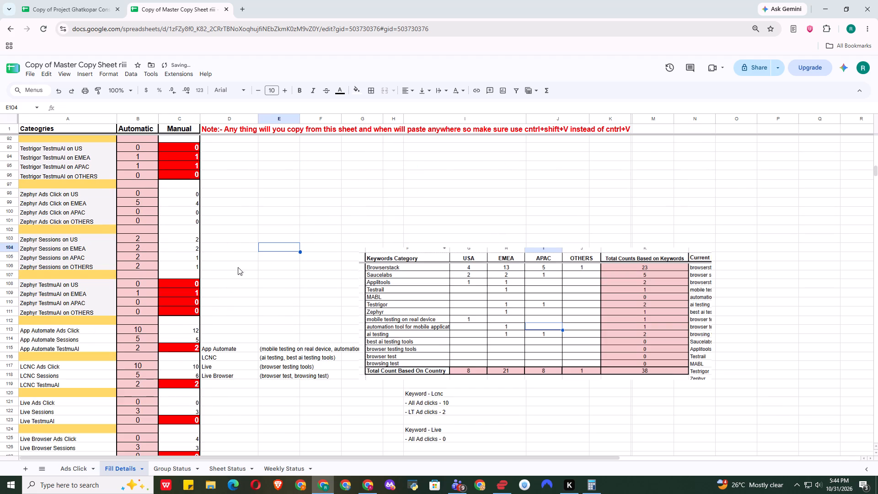
pyautogui.click(240, 275)
# Set the manual App Automate Sessions count to 4 and the App Automate Ads Click count to 14.
pyautogui.scroll(-1, 243, 281)
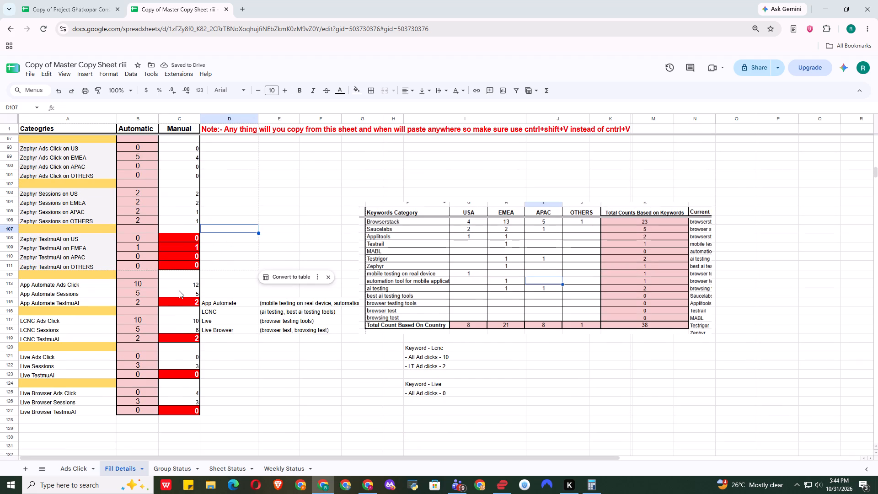
pyautogui.click(180, 285)
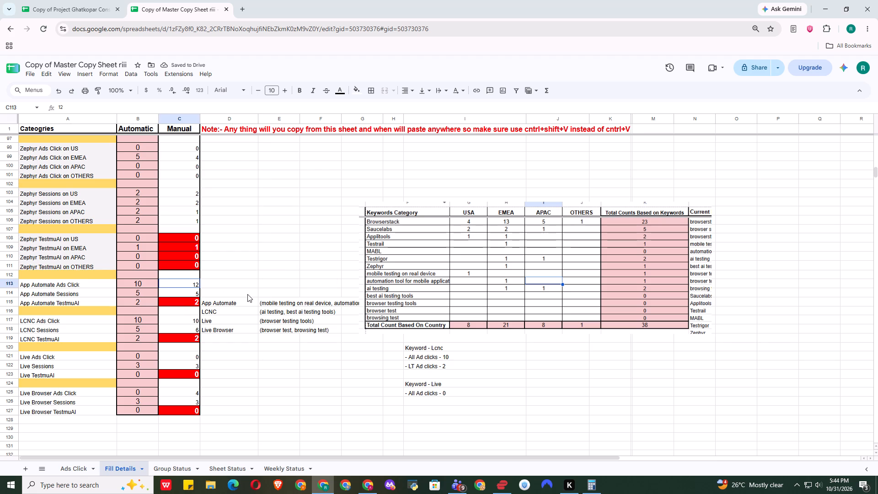
pyautogui.click(176, 294)
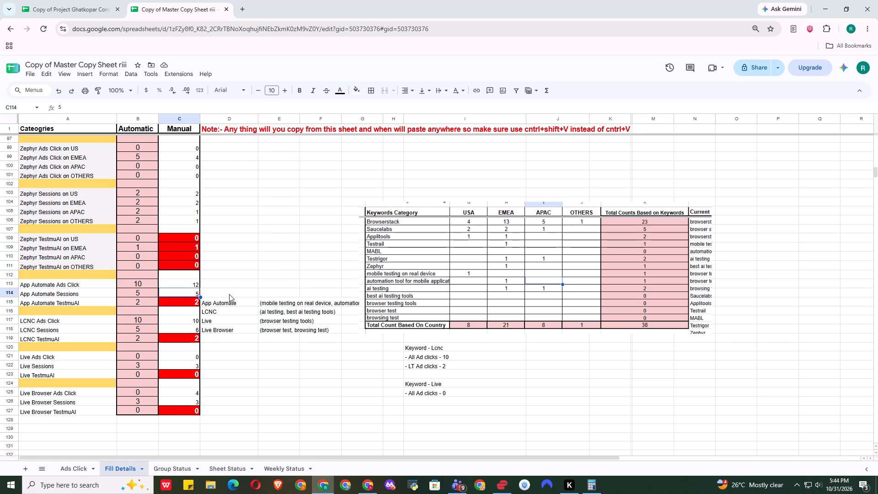
pyautogui.press('4')
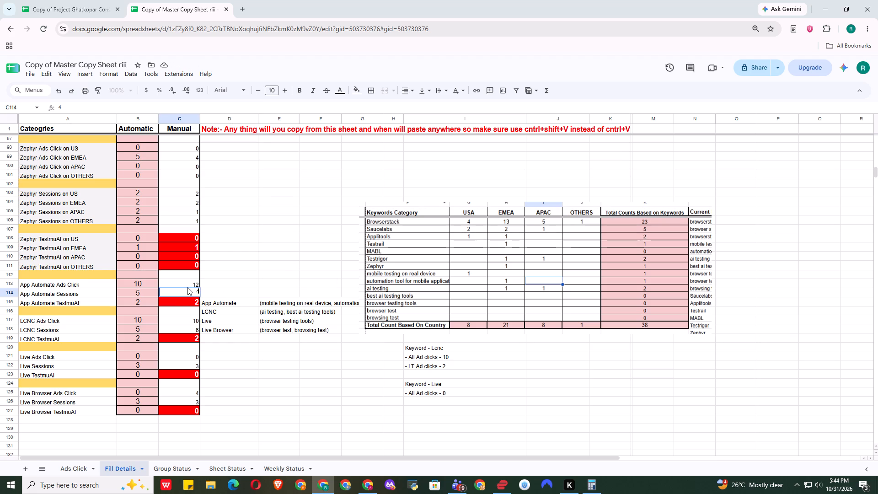
pyautogui.click(187, 287)
pyautogui.click(191, 294)
pyautogui.click(187, 284)
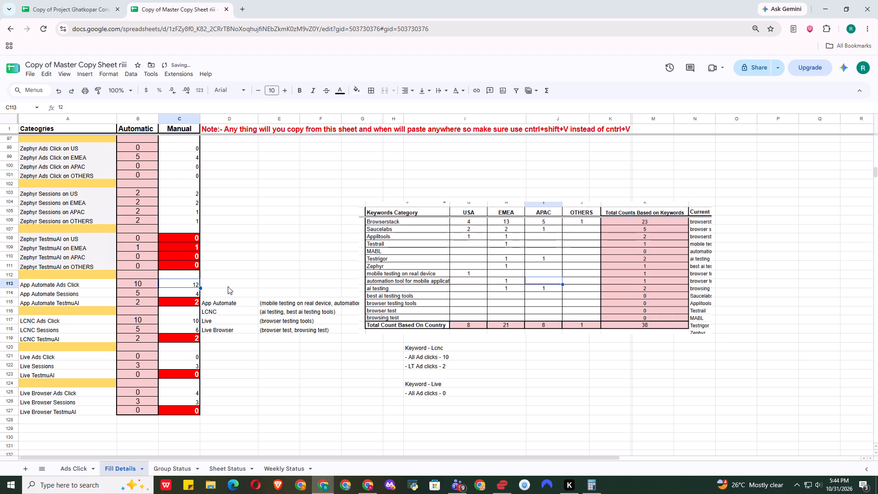
pyautogui.write('13')
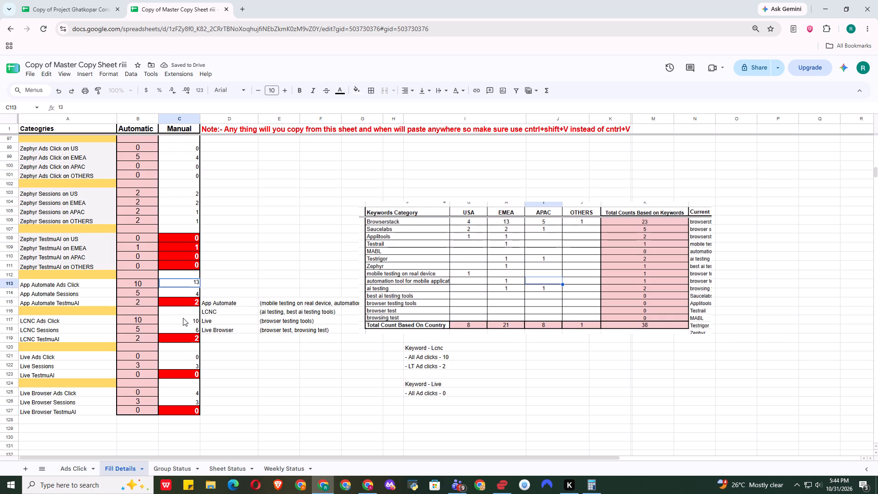
pyautogui.press('BackSpace')
pyautogui.press('4')
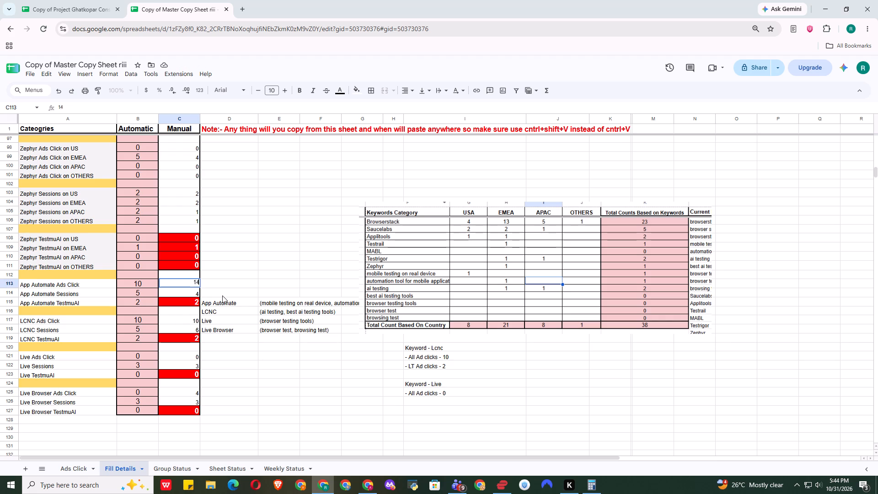
pyautogui.click(222, 295)
# Set the manual LCNC Sessions count to 3 and the LCNC Ads Click count to 13.
pyautogui.click(185, 322)
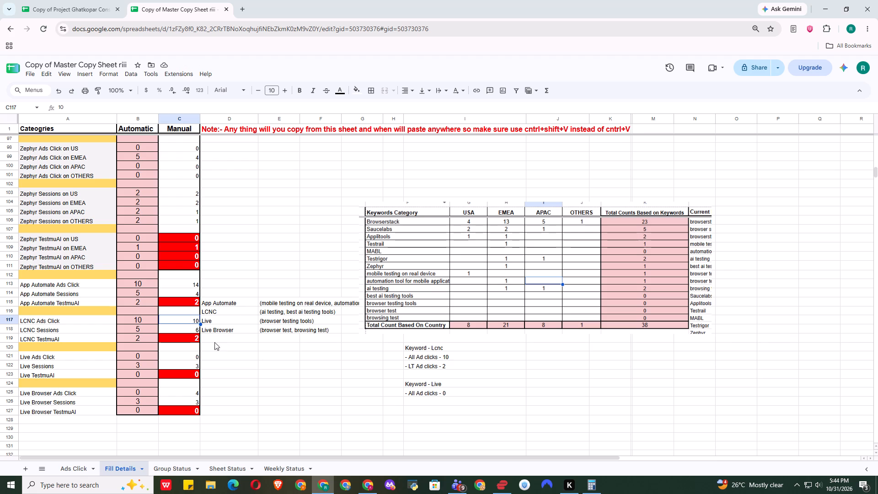
pyautogui.click(186, 329)
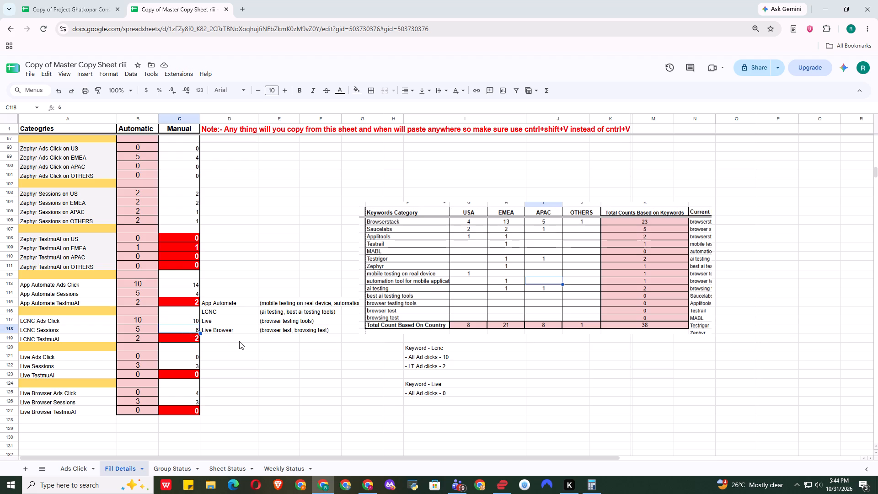
pyautogui.press('3')
pyautogui.click(239, 341)
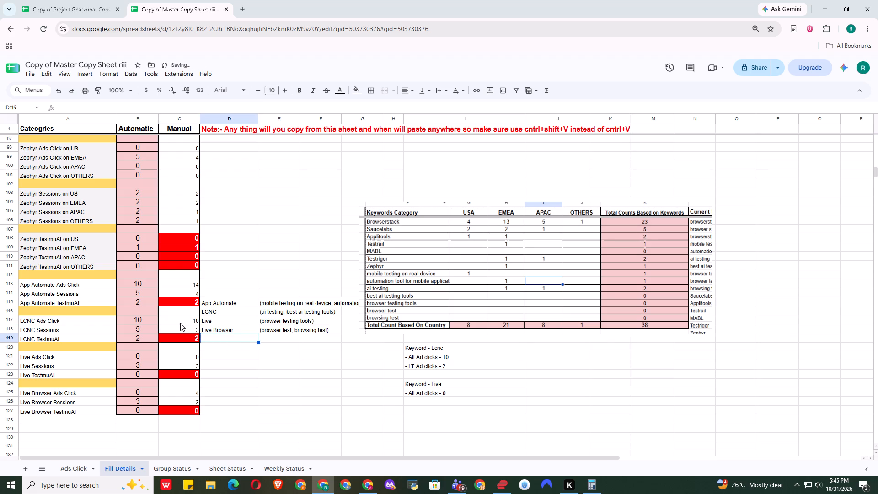
pyautogui.click(185, 329)
pyautogui.click(190, 317)
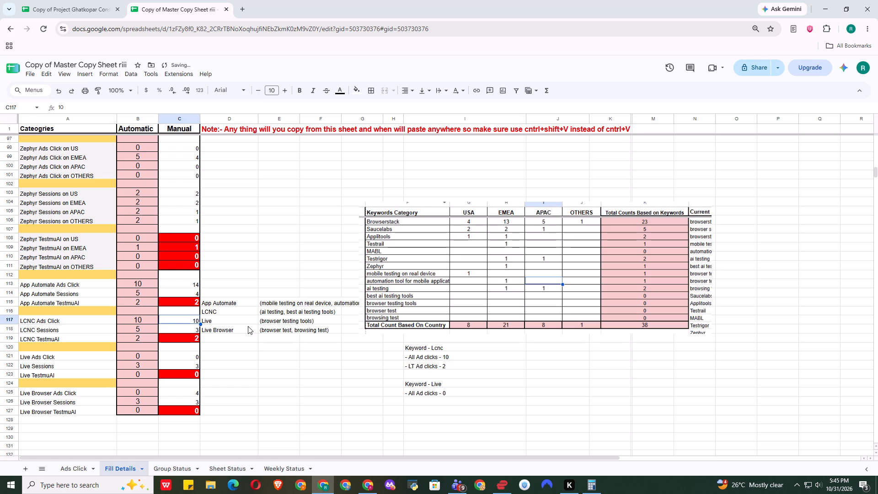
pyautogui.press('1')
pyautogui.press('3')
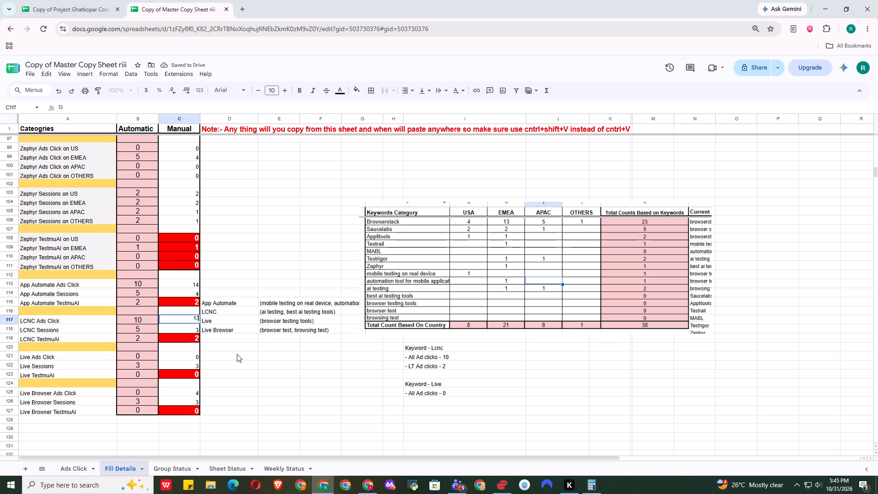
pyautogui.click(237, 354)
pyautogui.click(182, 328)
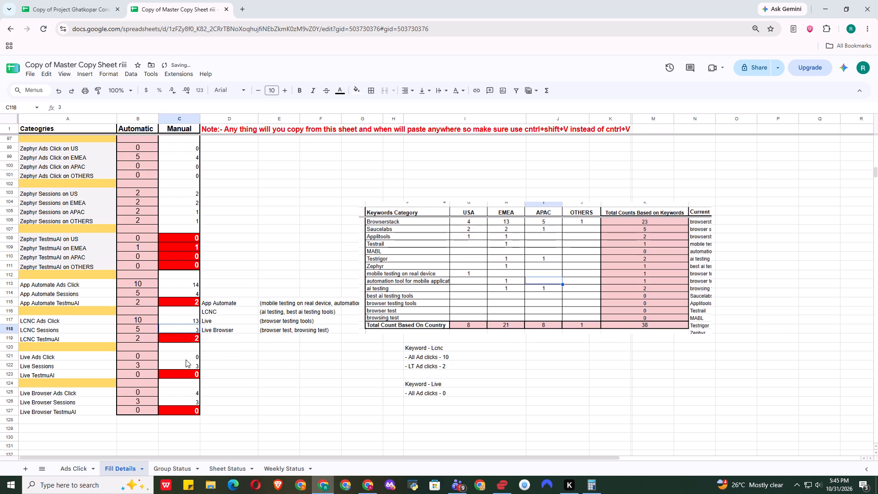
# Set the manual Live Sessions count to 4.
pyautogui.click(184, 360)
pyautogui.click(187, 366)
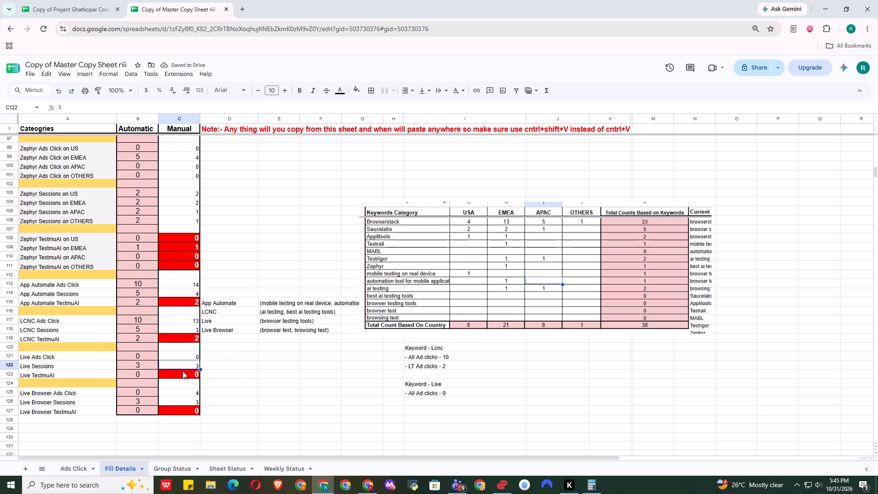
pyautogui.press('4')
pyautogui.click(230, 379)
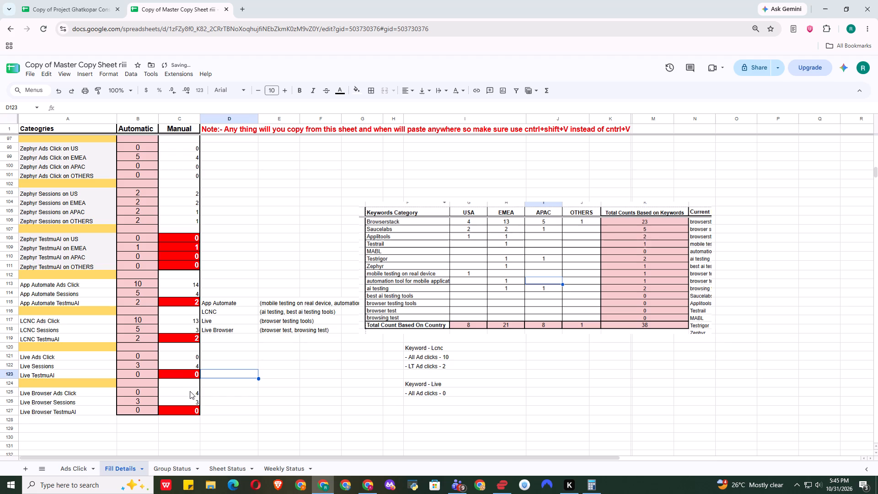
# Set the manual Live Browser Ads Click count to 0 and the Live Browser Sessions count to 2.
pyautogui.click(190, 392)
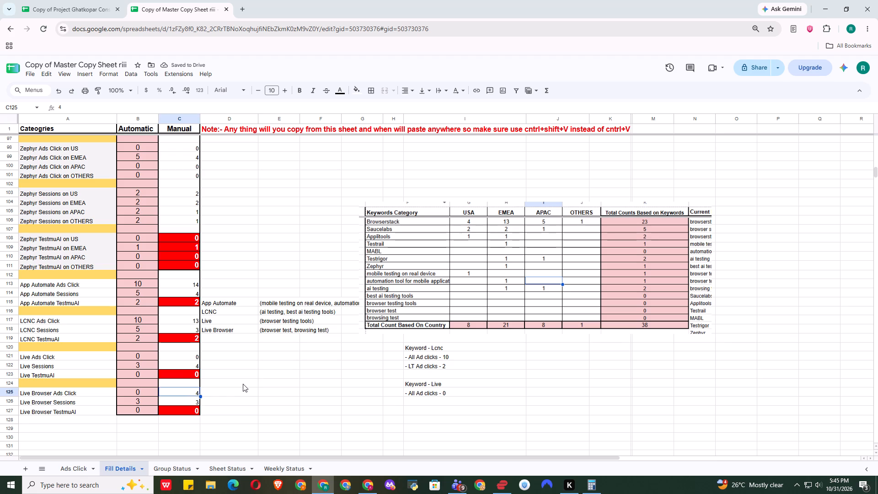
pyautogui.press('0')
pyautogui.click(185, 403)
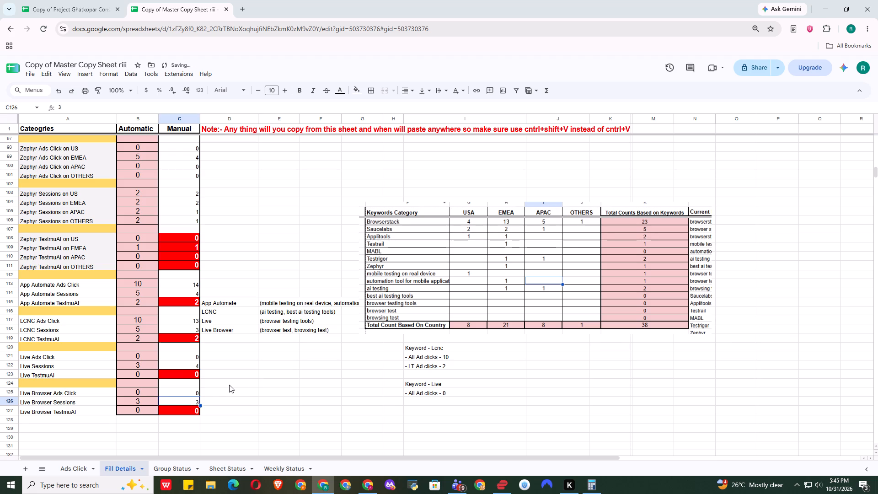
pyautogui.press('2')
pyautogui.click(229, 385)
# Review the manual totals for ads and sessions, and set the manual LCNC Sessions count to 4.
pyautogui.scroll(9, 256, 361)
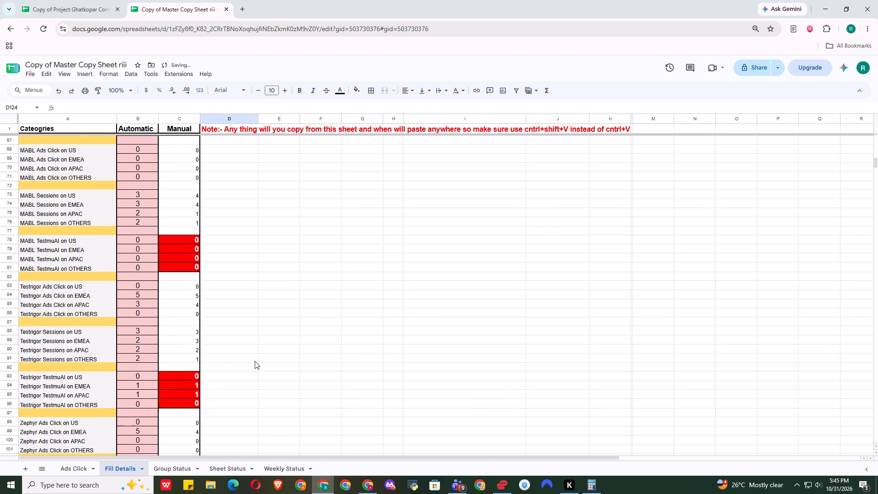
pyautogui.scroll(20, 255, 361)
pyautogui.scroll(6, 255, 361)
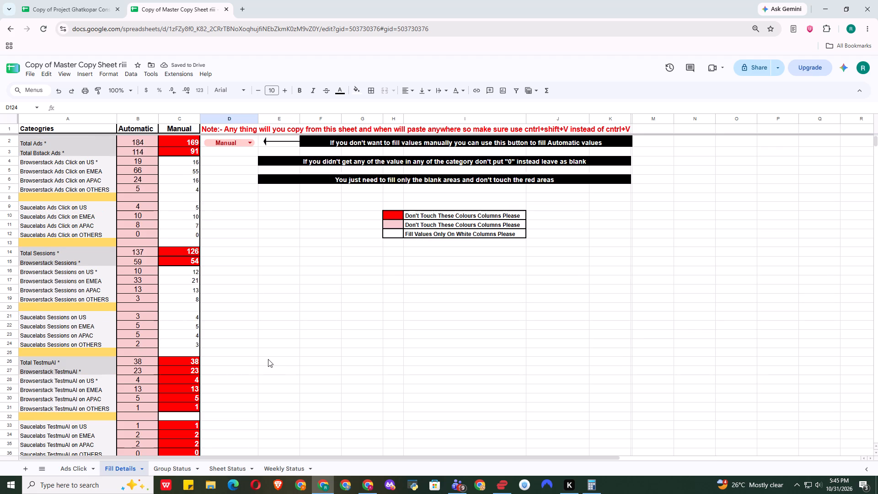
pyautogui.scroll(-15, 267, 358)
pyautogui.scroll(-5, 213, 284)
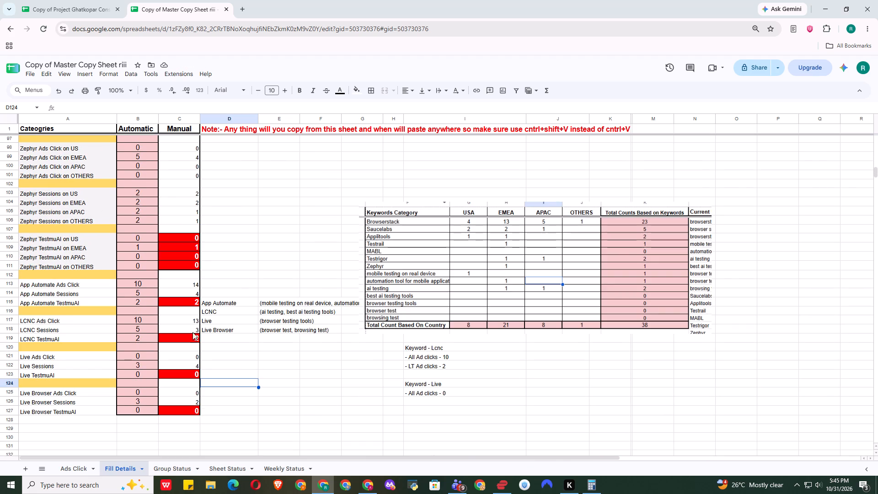
pyautogui.click(187, 285)
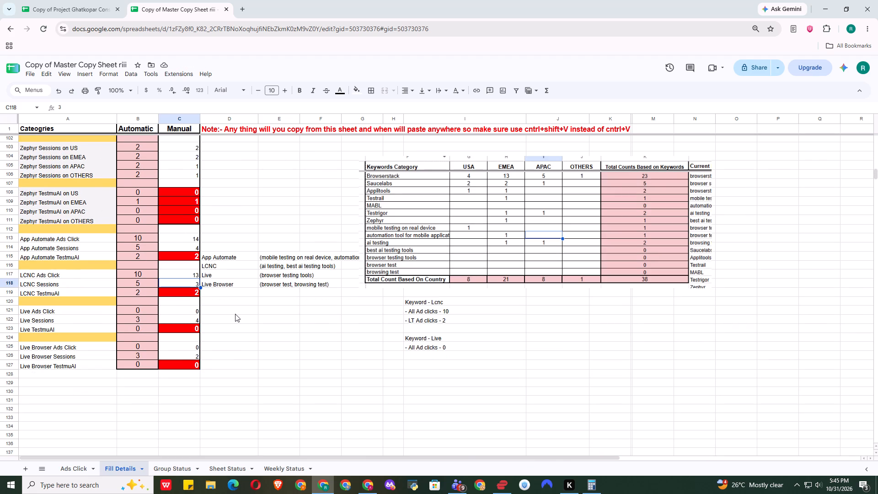
pyautogui.press('4')
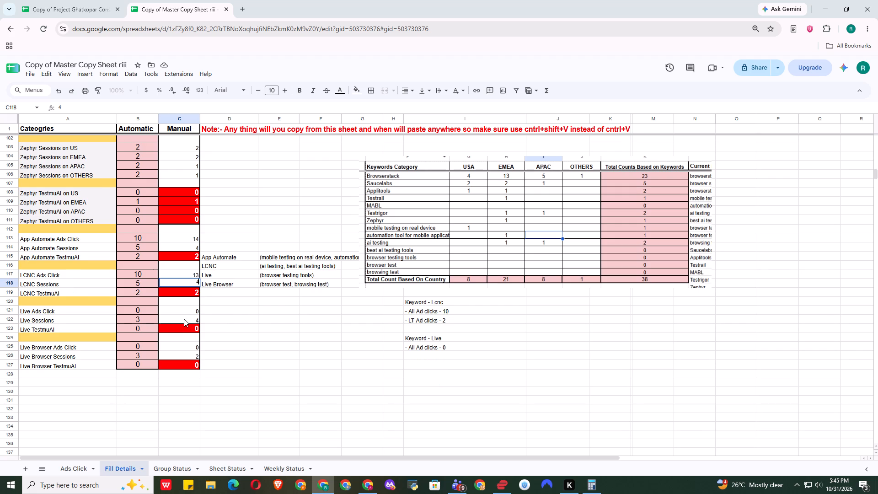
pyautogui.click(214, 316)
# Review the manual Live Sessions and Live Browser Sessions counts, and the totals at the start of Fill Details.
pyautogui.click(189, 318)
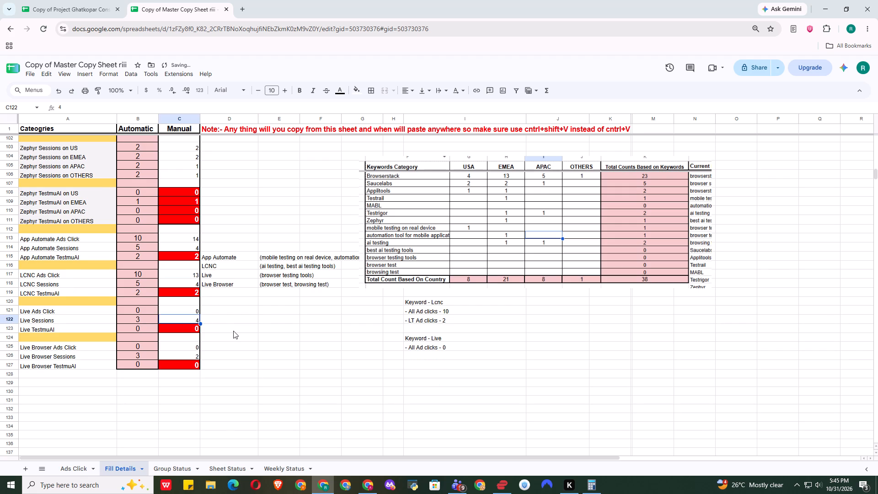
pyautogui.click(184, 357)
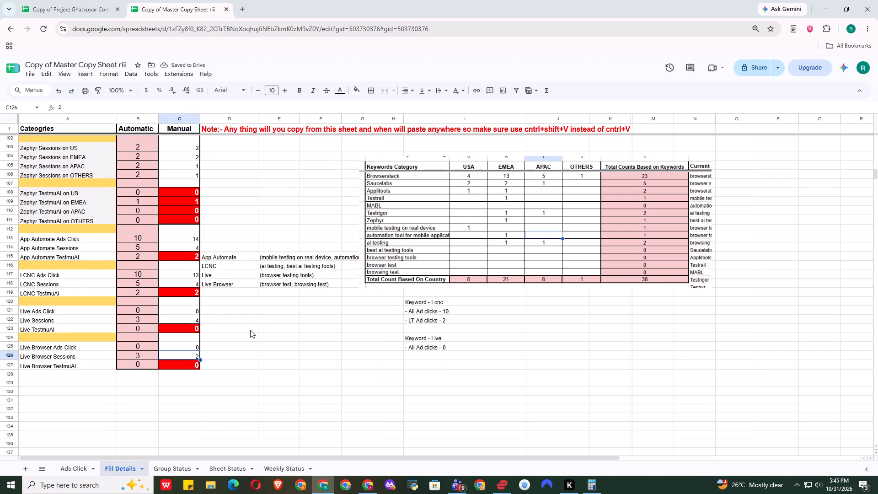
pyautogui.scroll(1, 250, 330)
pyautogui.click(254, 331)
pyautogui.scroll(20, 288, 294)
pyautogui.scroll(5, 288, 294)
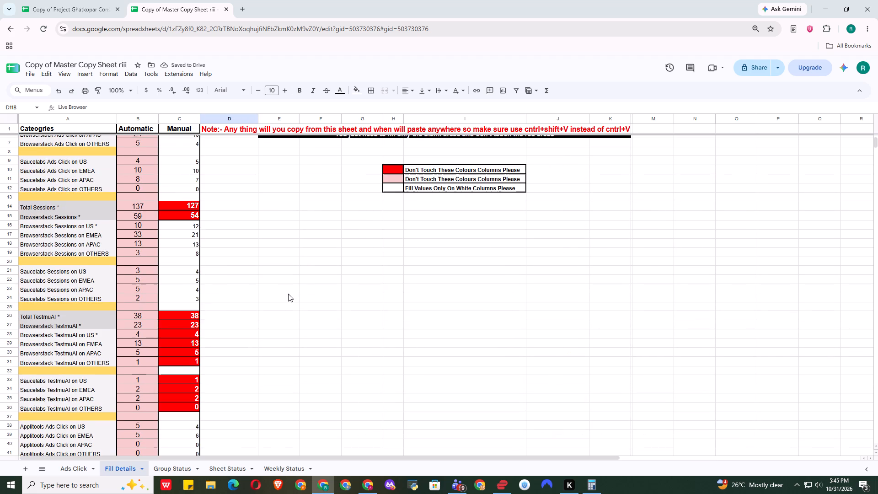
pyautogui.click(85, 0)
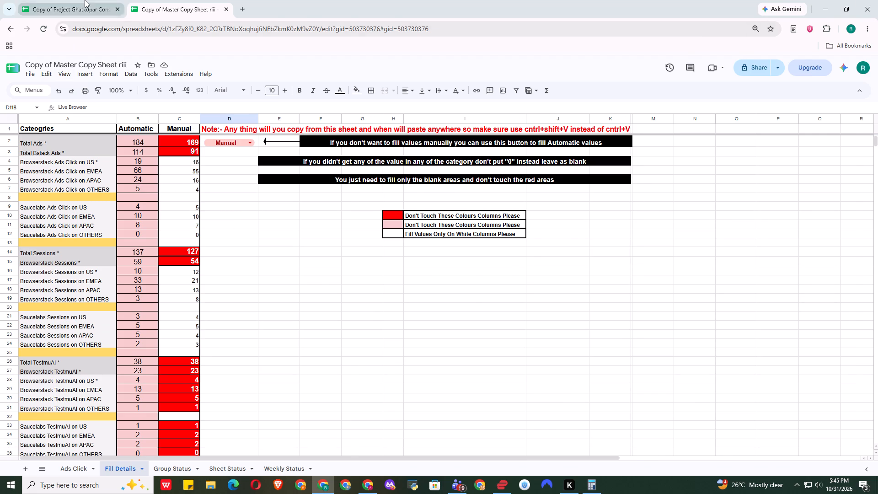
pyautogui.click(155, 4)
pyautogui.scroll(2, 276, 197)
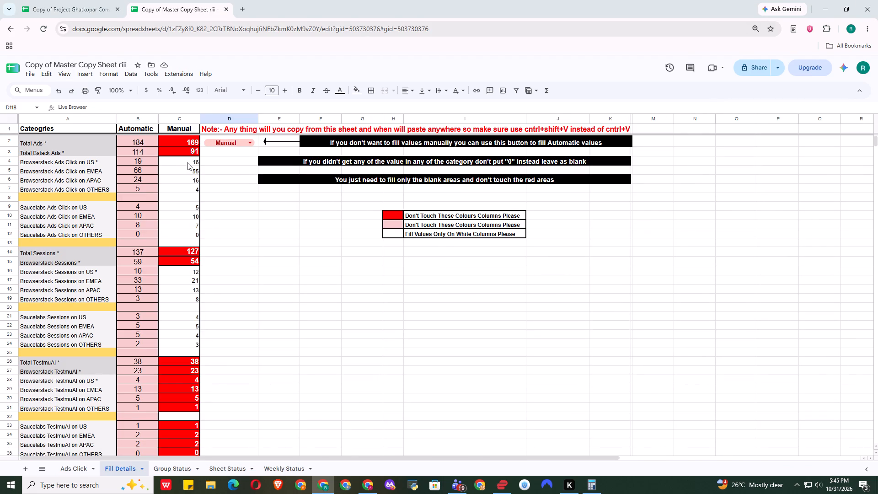
# Set the manual Browserstack Ads Click on EMEA count to 49.
pyautogui.click(187, 162)
pyautogui.click(188, 173)
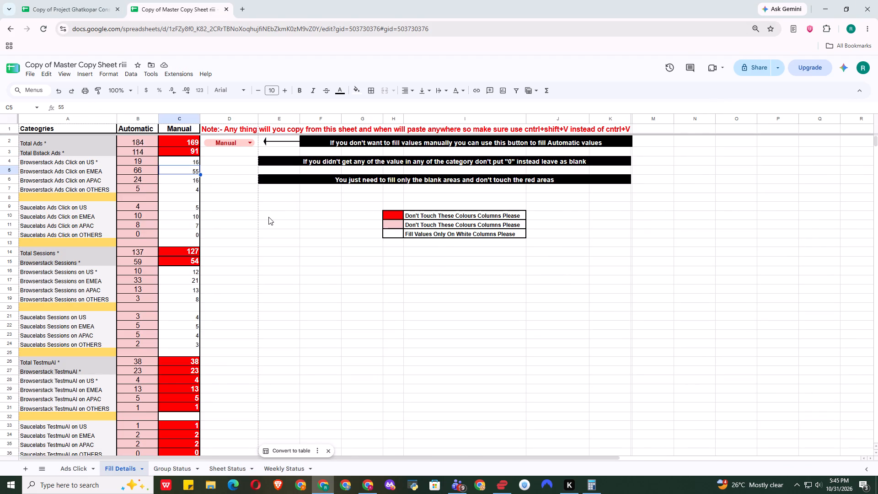
pyautogui.press('4')
pyautogui.press('9')
pyautogui.click(278, 226)
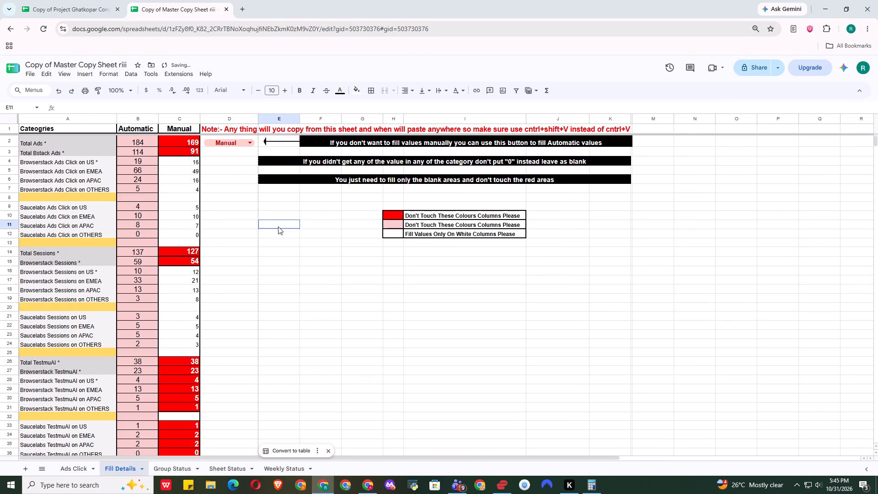
# Check the manual Browserstack and Saucelabs Ads Click counts by region against the automatic values.
pyautogui.moveTo(182, 166); pyautogui.dragTo(184, 175)
pyautogui.click(232, 201)
pyautogui.click(184, 181)
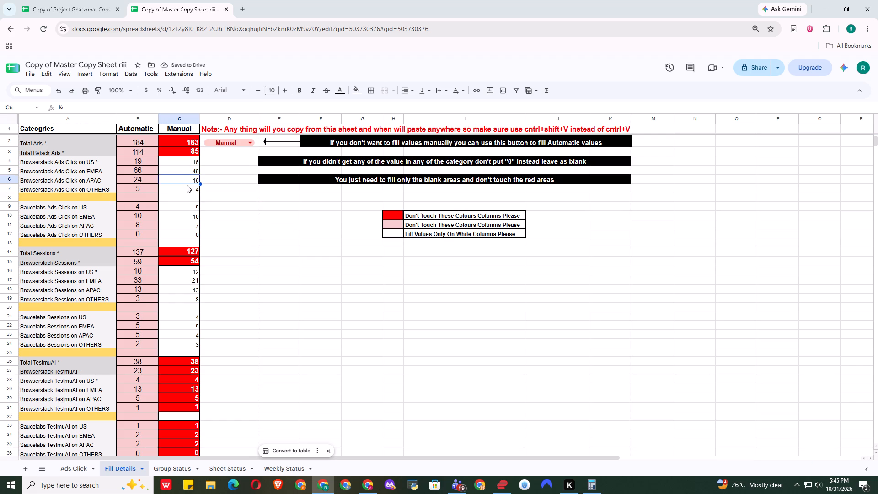
pyautogui.click(187, 185)
pyautogui.click(284, 217)
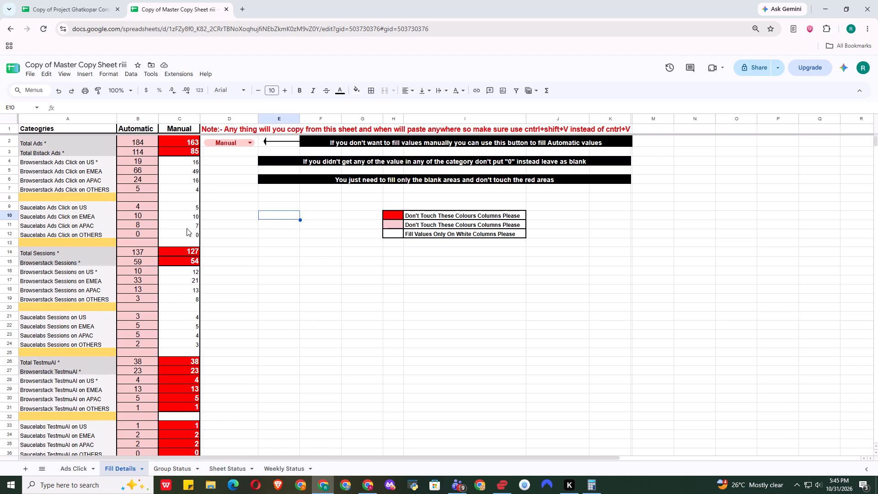
pyautogui.click(187, 214)
pyautogui.click(185, 204)
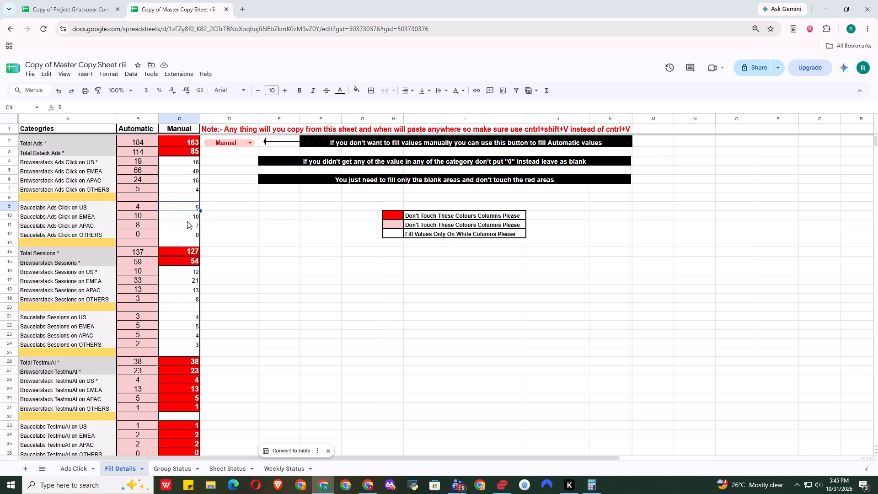
pyautogui.click(187, 221)
pyautogui.click(187, 214)
pyautogui.click(304, 241)
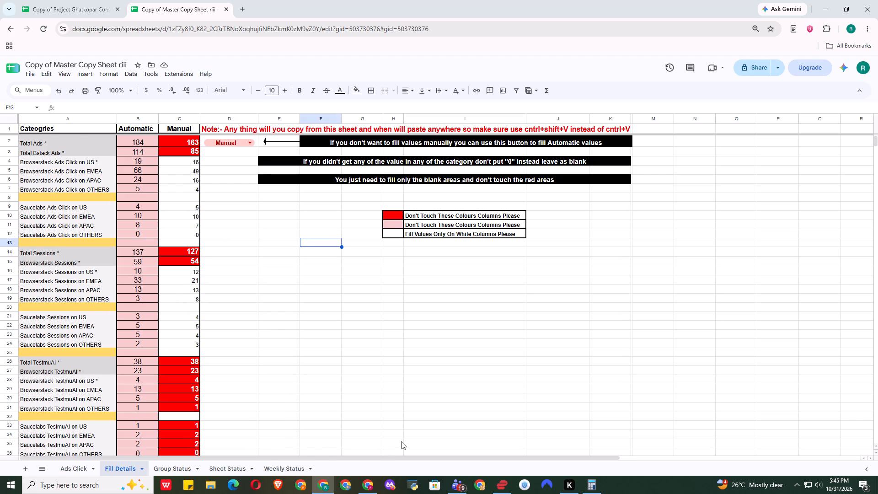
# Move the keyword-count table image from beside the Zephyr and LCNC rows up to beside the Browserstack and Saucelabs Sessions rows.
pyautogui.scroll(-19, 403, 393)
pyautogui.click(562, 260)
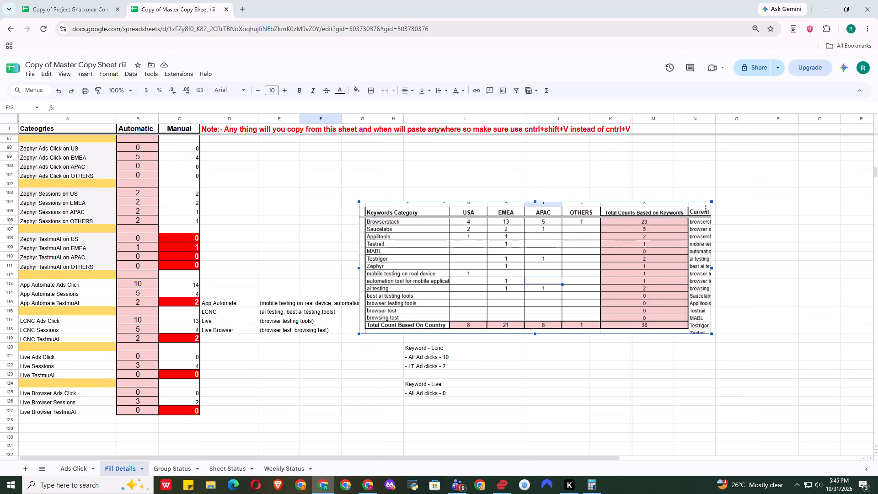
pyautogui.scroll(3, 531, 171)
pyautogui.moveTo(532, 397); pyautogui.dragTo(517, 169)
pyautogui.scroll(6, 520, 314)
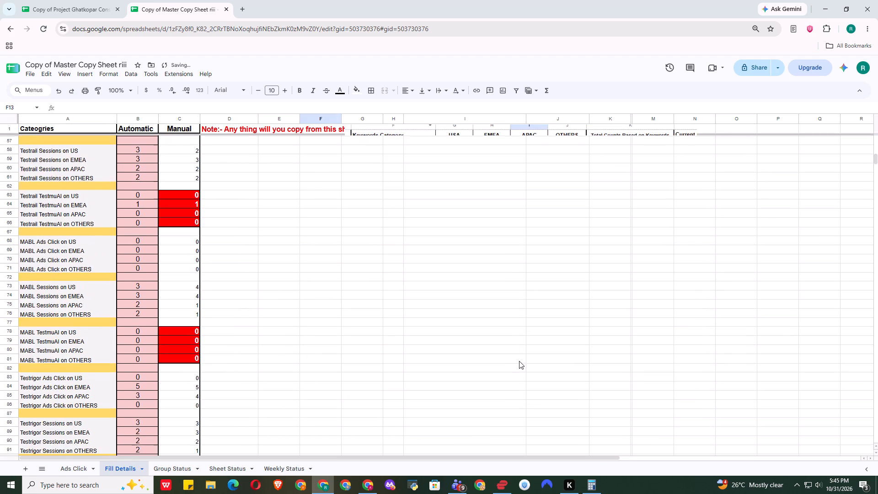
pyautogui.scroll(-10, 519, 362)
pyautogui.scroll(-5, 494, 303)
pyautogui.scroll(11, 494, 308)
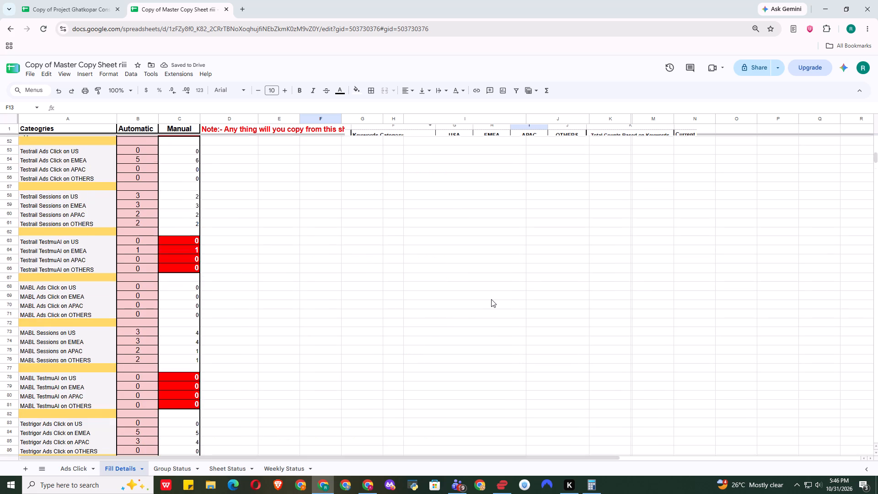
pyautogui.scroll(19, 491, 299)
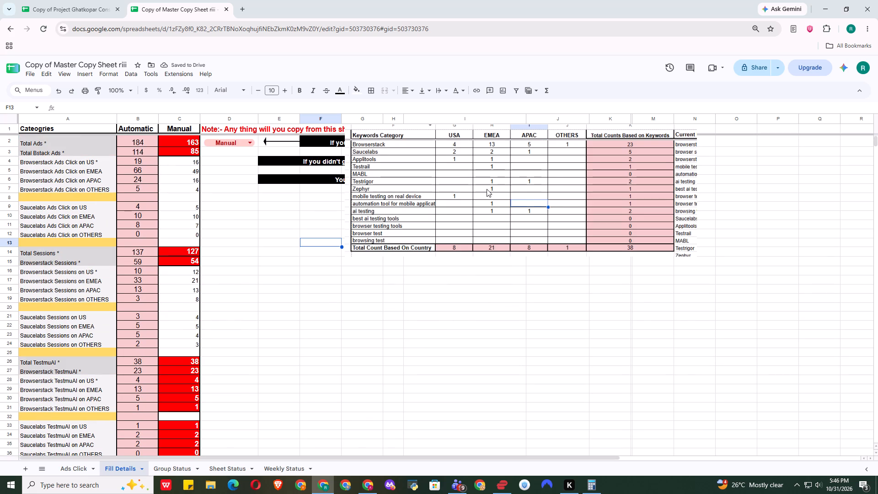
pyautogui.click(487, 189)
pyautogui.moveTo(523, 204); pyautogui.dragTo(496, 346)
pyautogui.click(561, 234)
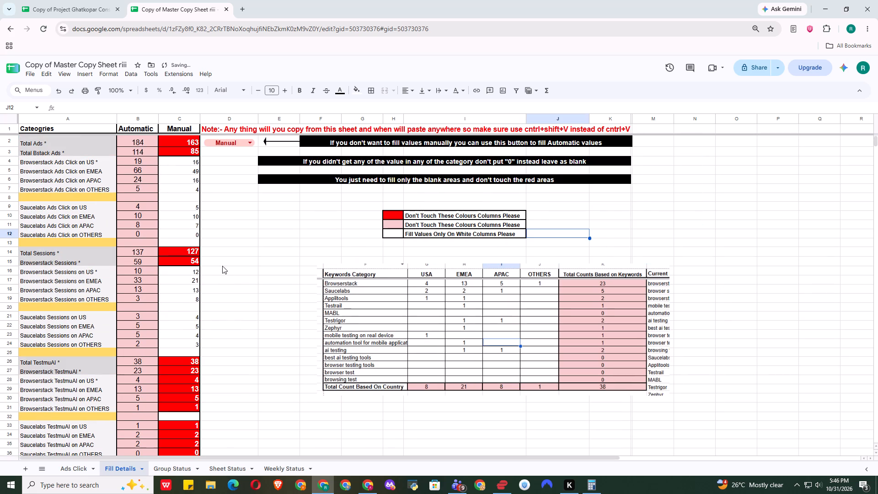
# Delete the old keyword-count table image from Fill Details.
pyautogui.scroll(2, 222, 265)
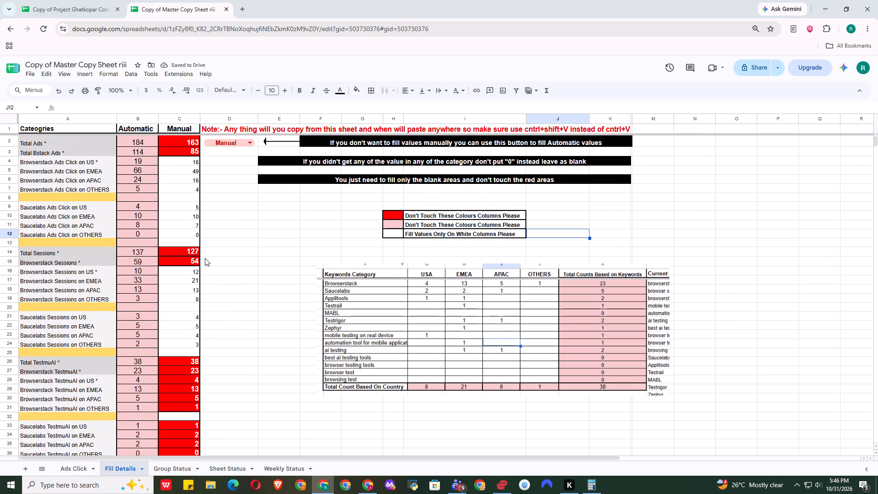
pyautogui.click(57, 5)
pyautogui.click(170, 12)
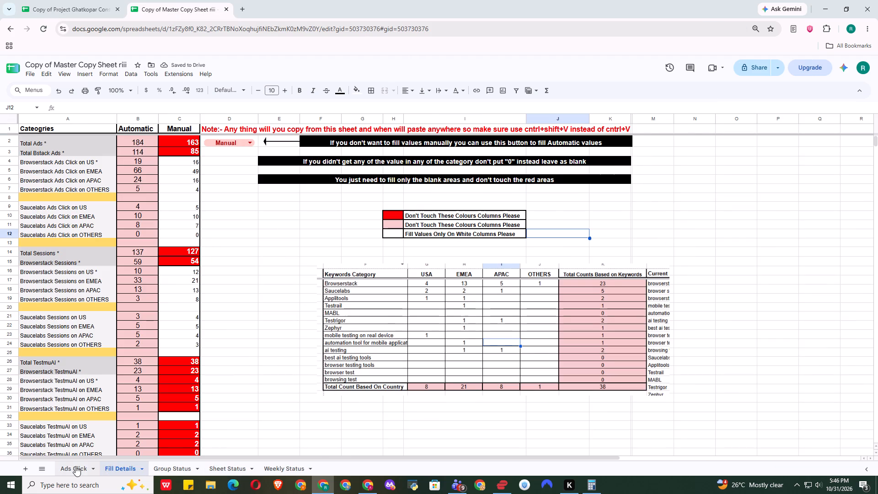
pyautogui.click(75, 466)
pyautogui.click(115, 471)
pyautogui.scroll(3, 298, 423)
pyautogui.click(422, 374)
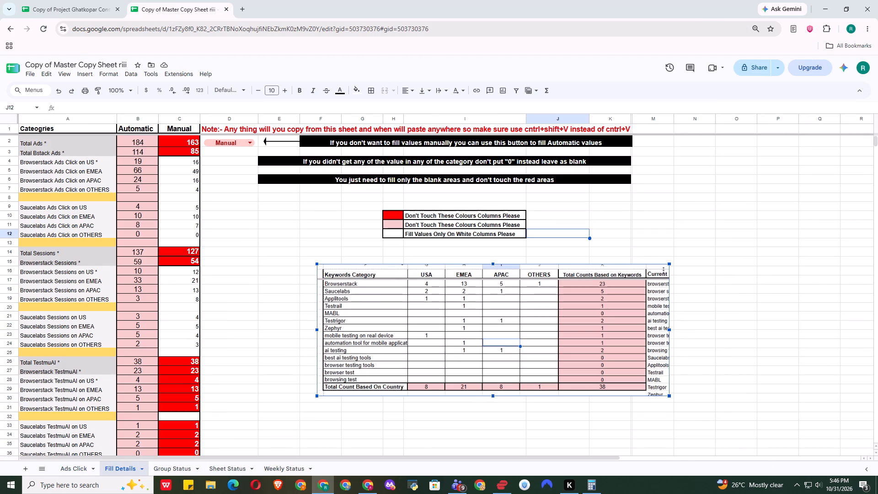
pyautogui.press('BackSpace')
# Capture a screenshot of the Keywords Category table in Ads Click, from its header through the Total Count Based On Country row.
pyautogui.click(59, 466)
pyautogui.scroll(1, 425, 360)
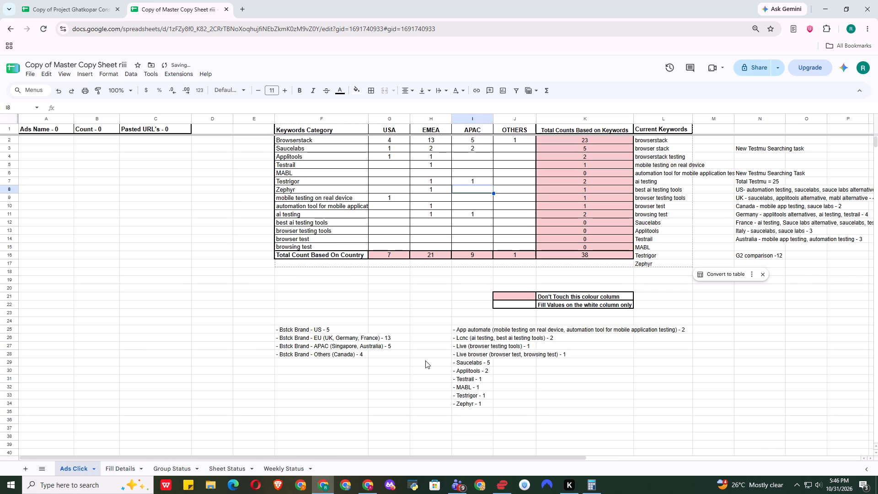
pyautogui.scroll(4, 425, 360)
pyautogui.press('shift+super+s')
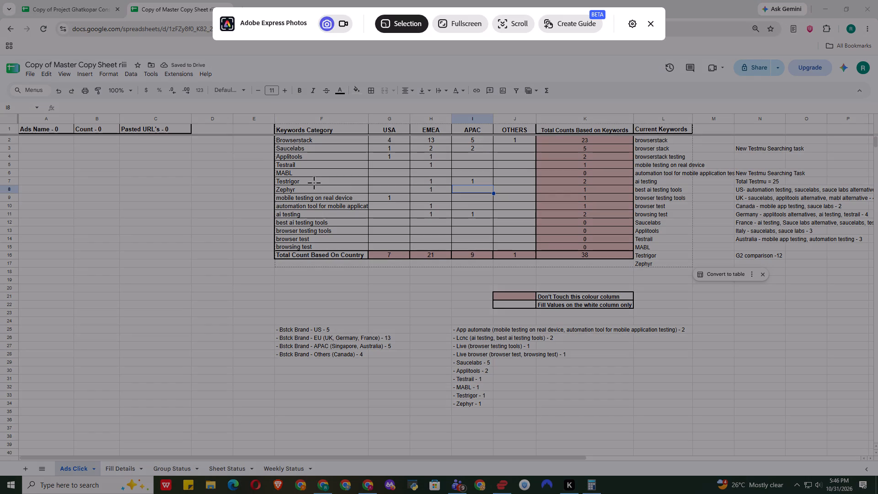
pyautogui.moveTo(265, 111); pyautogui.dragTo(676, 279)
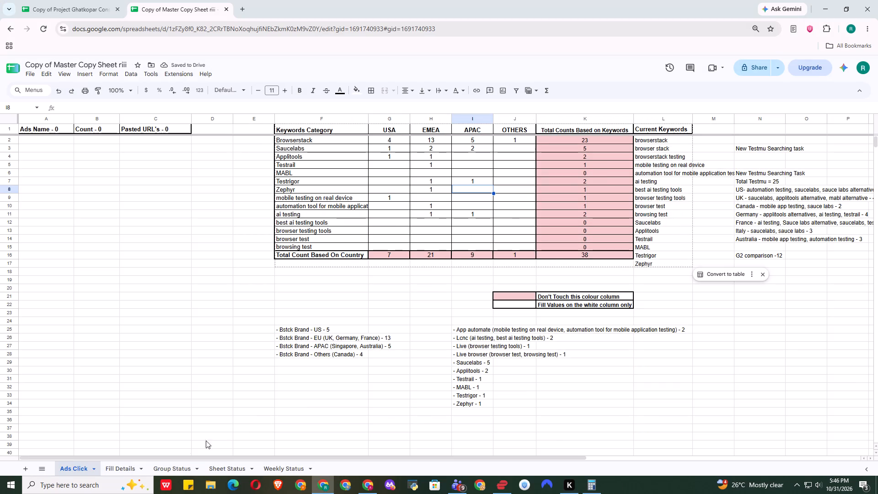
# Paste the captured keyword-count table image into Fill Details at cell H15, below the colour legend.
pyautogui.click(123, 466)
pyautogui.click(391, 266)
pyautogui.hotkey('ctrl', 'v')
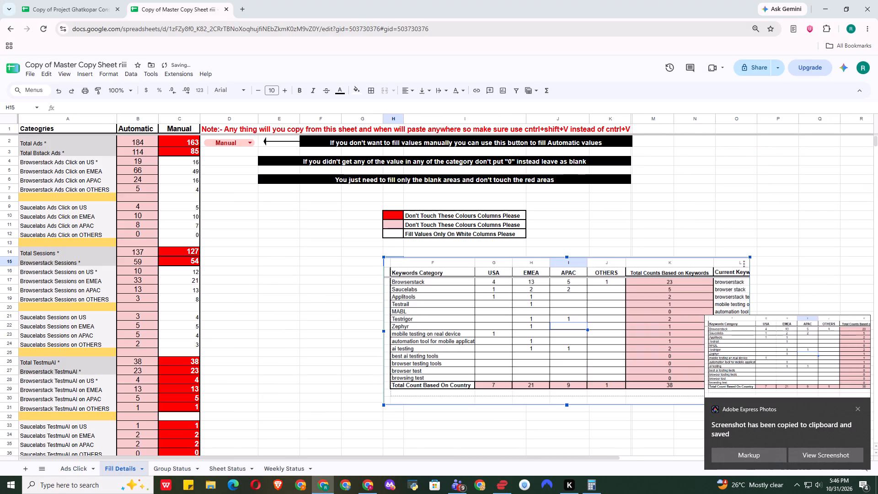
pyautogui.click(329, 338)
pyautogui.scroll(1, 329, 338)
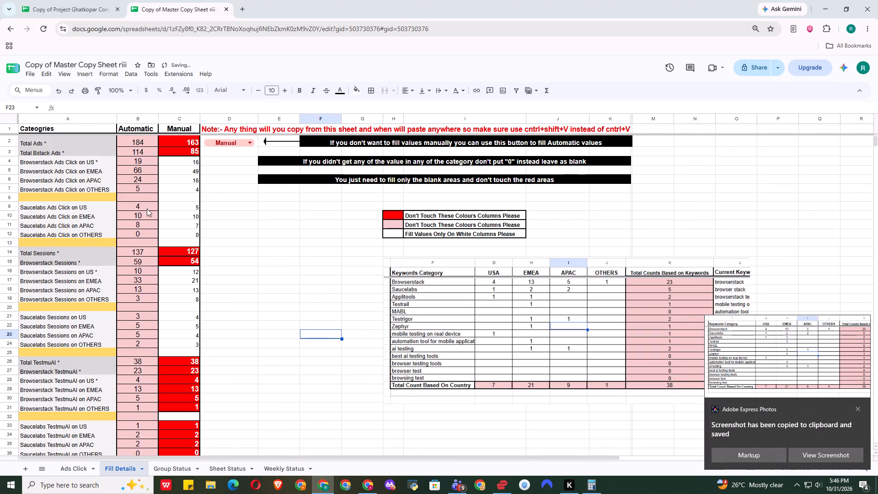